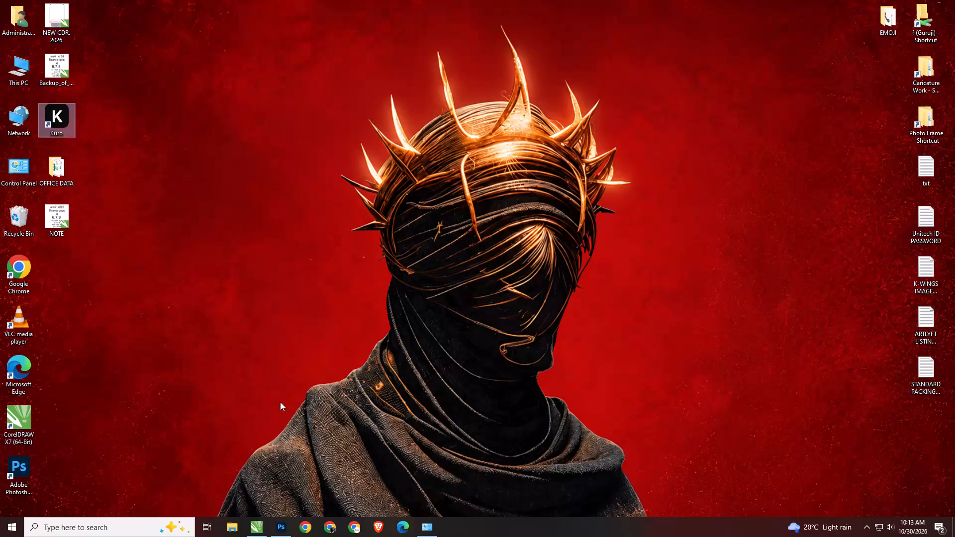
Open Google Chrome with the Person 1 profile.
{"action": "left_click", "coordinate": [306, 536]}
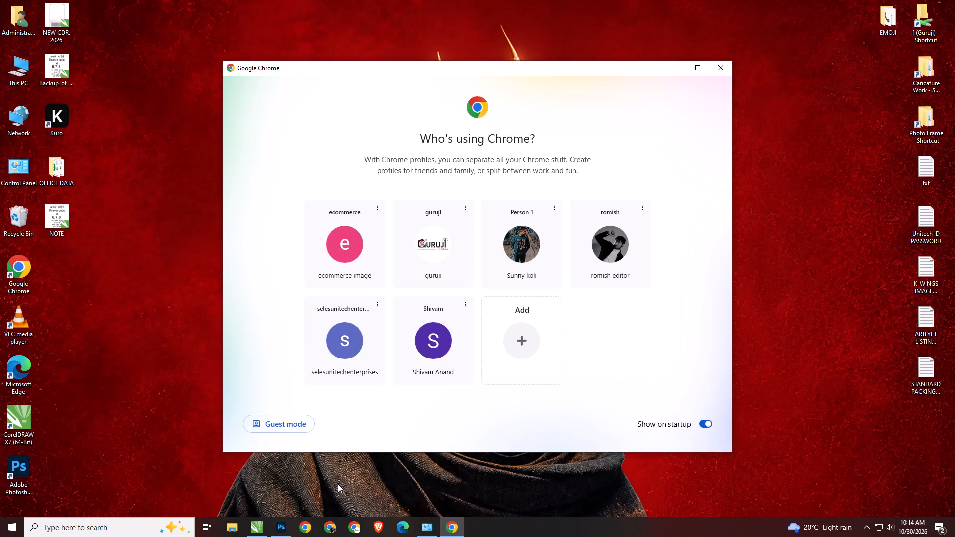
{"action": "left_click", "coordinate": [522, 237]}
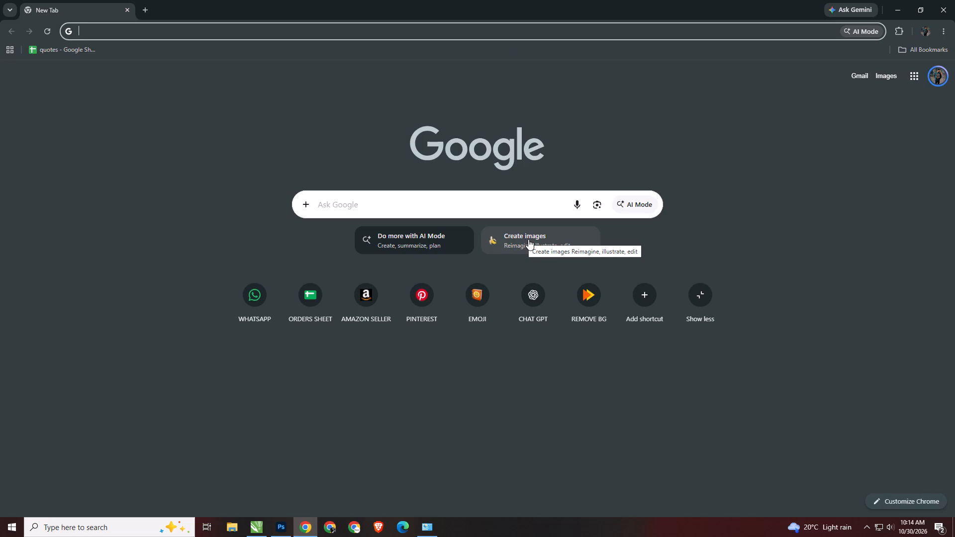
Restore the previously closed browser tabs, including Gmail, WhatsApp, the Order Sheets spreadsheet and the Amazon seller pages.
{"action": "left_click", "coordinate": [833, 172]}
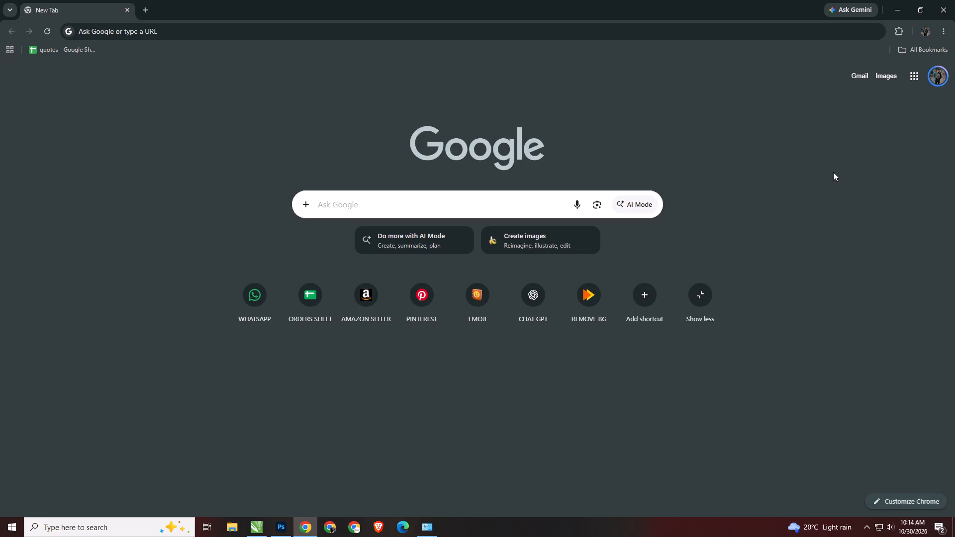
{"action": "key", "text": "ctrl+shift+t"}
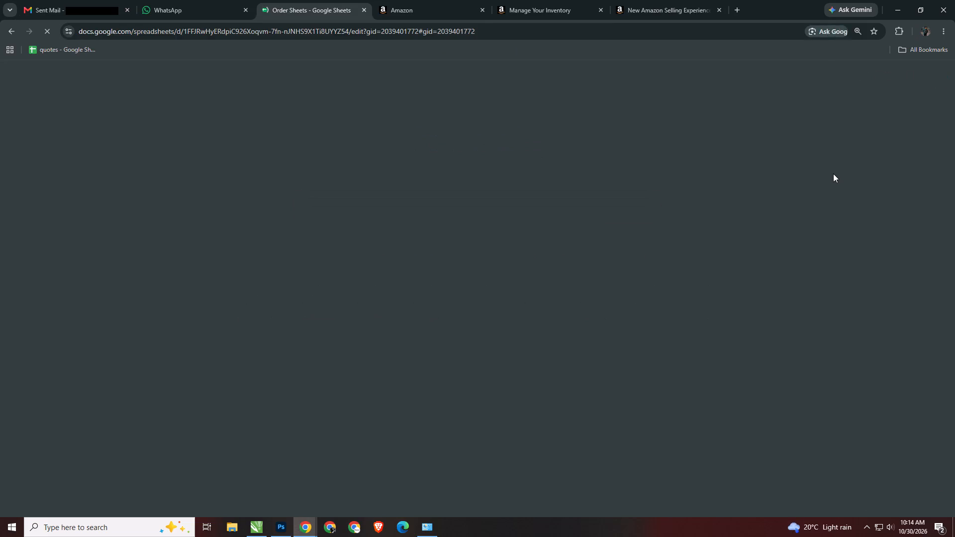
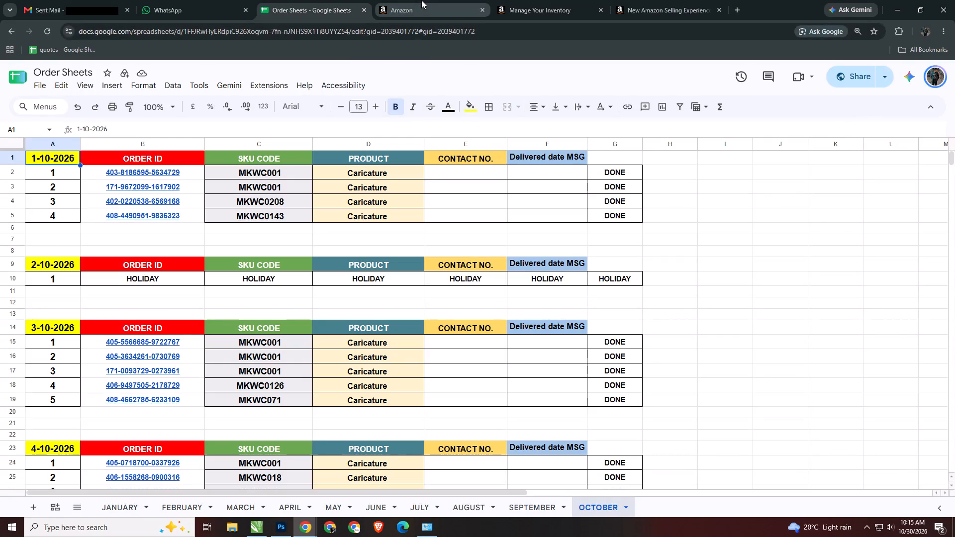
Look through the dated order blocks in the OCTOBER sheet of Order Sheets, from 1-10-2026 onward.
{"action": "scroll", "coordinate": [475, 159], "scroll_direction": "down", "scroll_amount": 1}
{"action": "scroll", "coordinate": [887, 270], "scroll_direction": "down", "scroll_amount": 3}
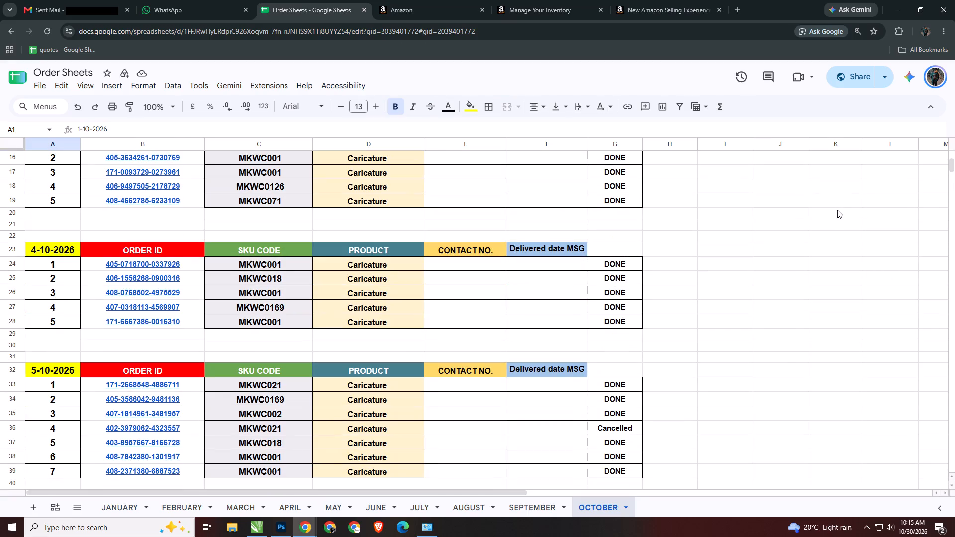
{"action": "scroll", "coordinate": [837, 210], "scroll_direction": "down", "scroll_amount": 3}
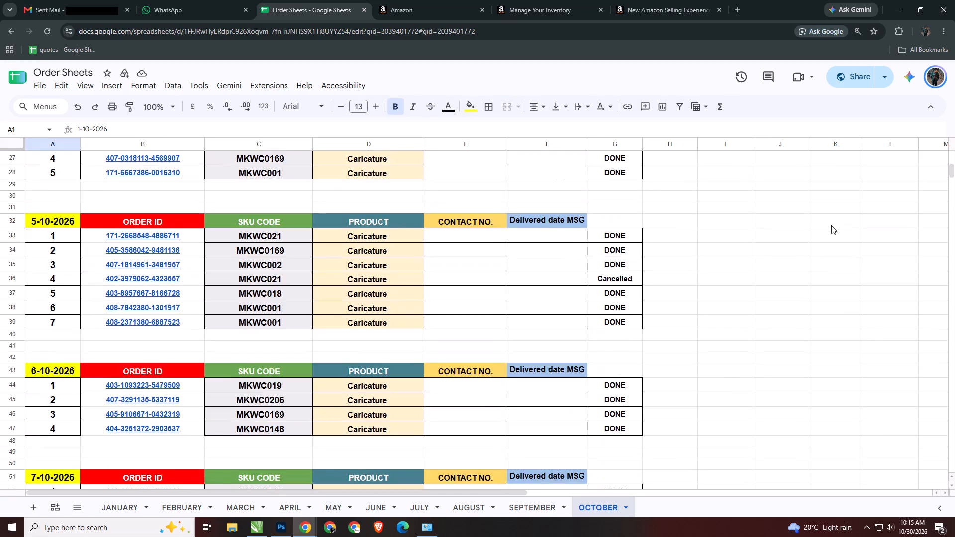
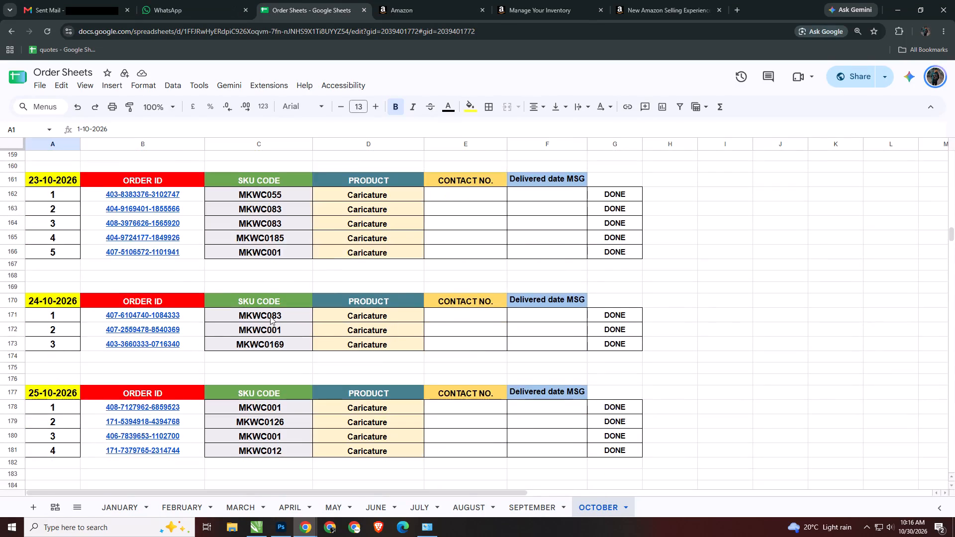
Find the 30-10-2026 order block in the OCTOBER sheet and select the empty ORDER ID cell of entry 6.
{"action": "scroll", "coordinate": [270, 316], "scroll_direction": "down", "scroll_amount": 5}
{"action": "scroll", "coordinate": [173, 319], "scroll_direction": "down", "scroll_amount": 9}
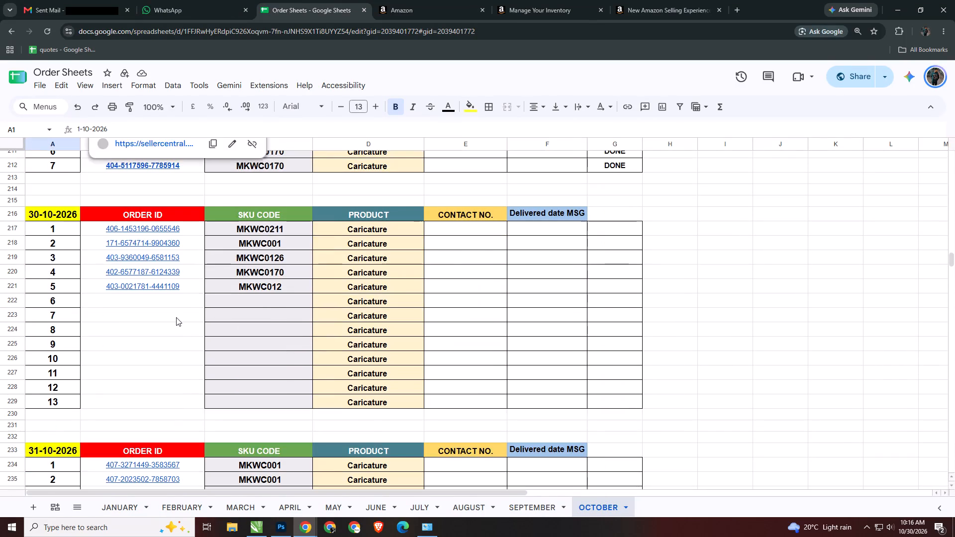
{"action": "scroll", "coordinate": [176, 317], "scroll_direction": "up", "scroll_amount": 1}
{"action": "left_click", "coordinate": [715, 251]}
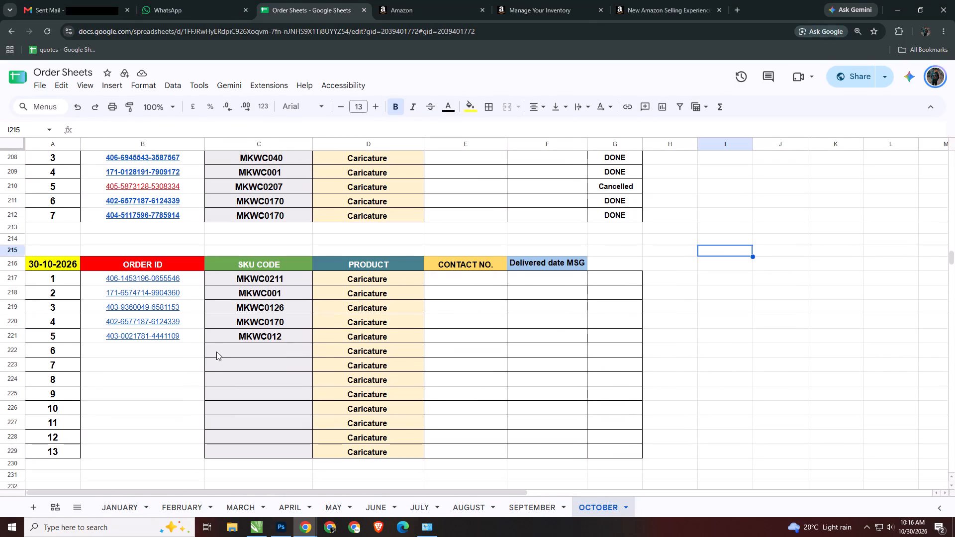
{"action": "left_click", "coordinate": [233, 353]}
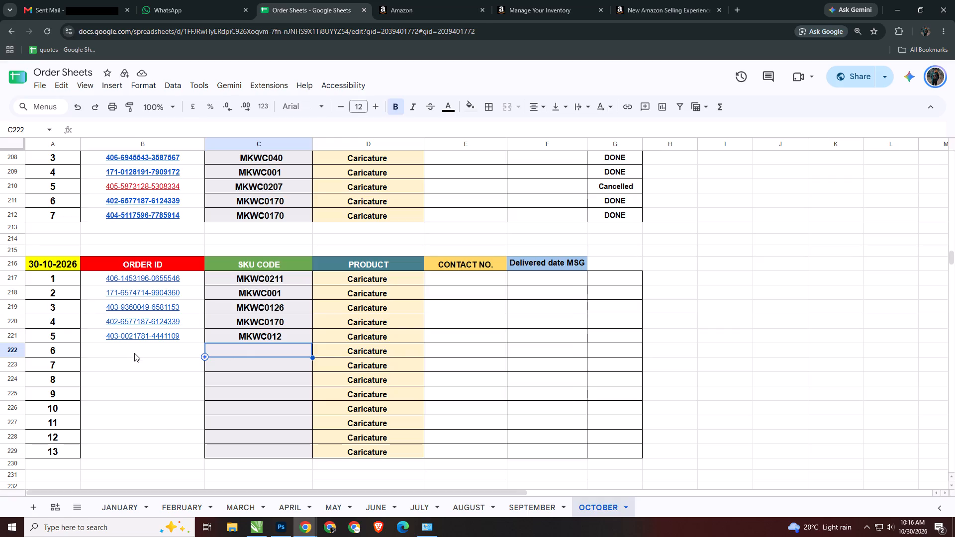
{"action": "left_click", "coordinate": [134, 353]}
Switch to the Amazon Manage Orders page to check the Easy Ship orders.
{"action": "left_click", "coordinate": [438, 0]}
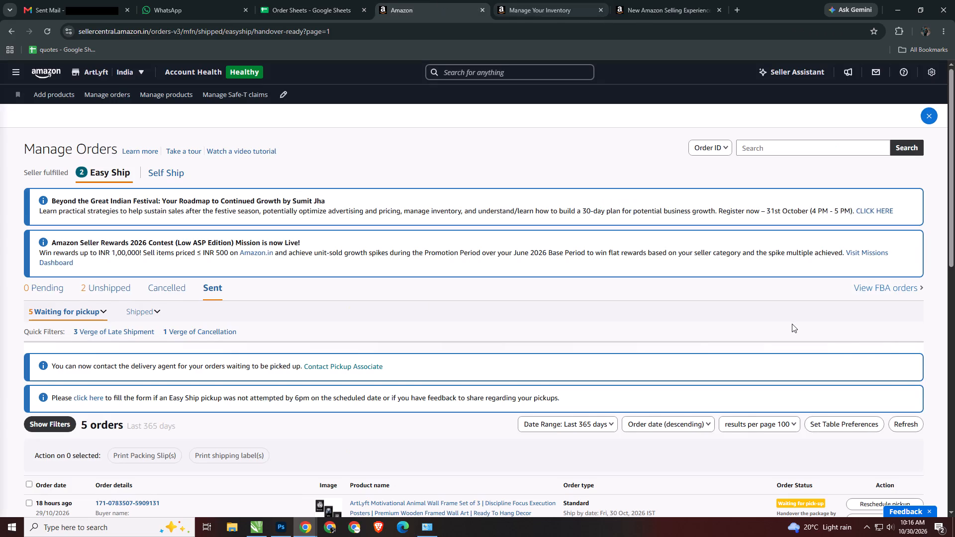
Refresh the Easy Ship orders waiting for pickup and bring up the list of unshipped orders.
{"action": "scroll", "coordinate": [895, 394], "scroll_direction": "down", "scroll_amount": 1}
{"action": "left_click", "coordinate": [901, 366]}
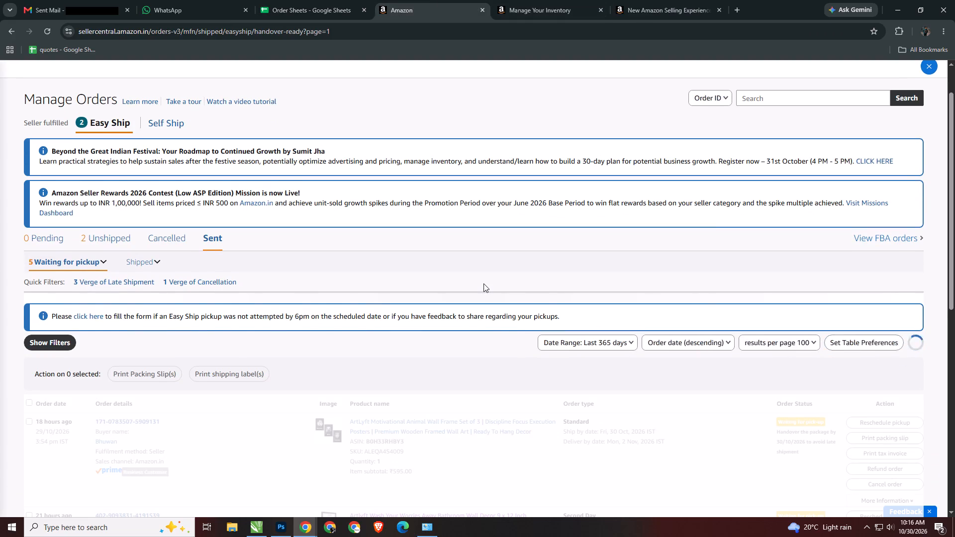
{"action": "scroll", "coordinate": [483, 281], "scroll_direction": "down", "scroll_amount": 2}
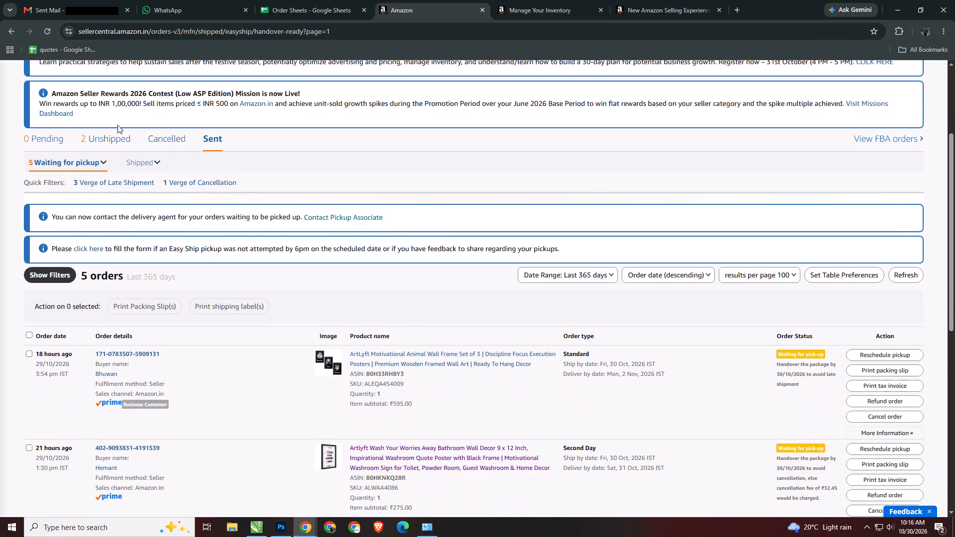
{"action": "left_click", "coordinate": [118, 139]}
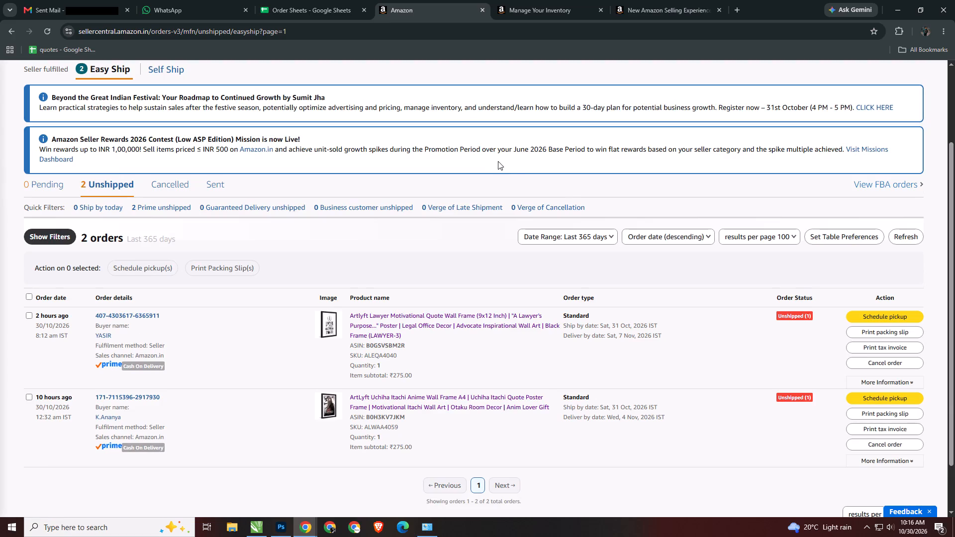
{"action": "scroll", "coordinate": [601, 222], "scroll_direction": "down", "scroll_amount": 1}
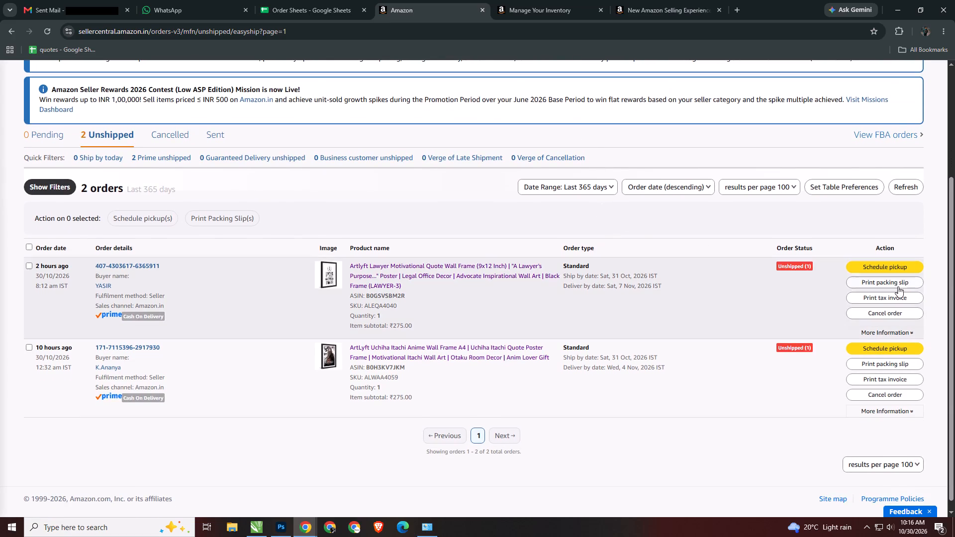
Open pickup scheduling for the Lawyer quote frame order and set its package to Texture A4 Box (Pack of 1), weighing 350 g.
{"action": "middle_click", "coordinate": [871, 268]}
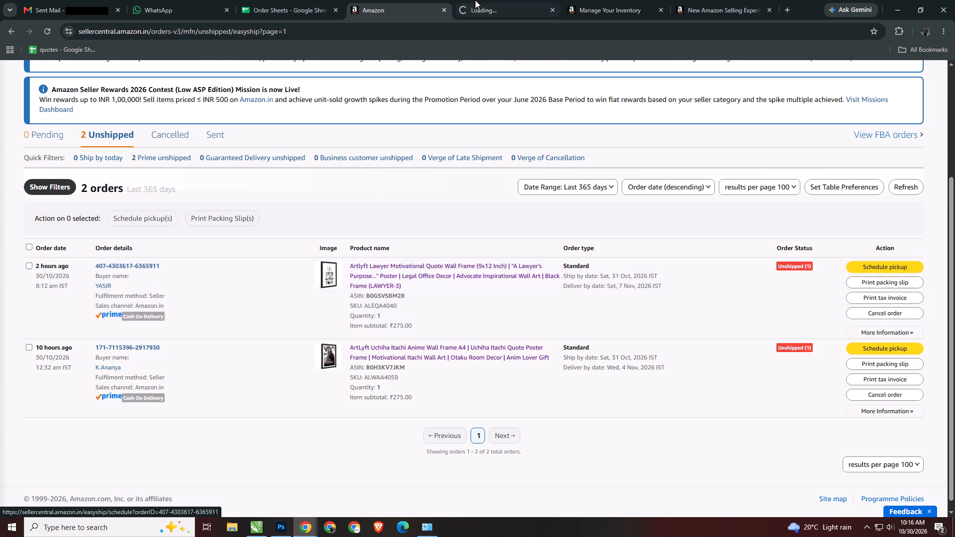
{"action": "left_click", "coordinate": [497, 0]}
{"action": "left_click", "coordinate": [374, 396]}
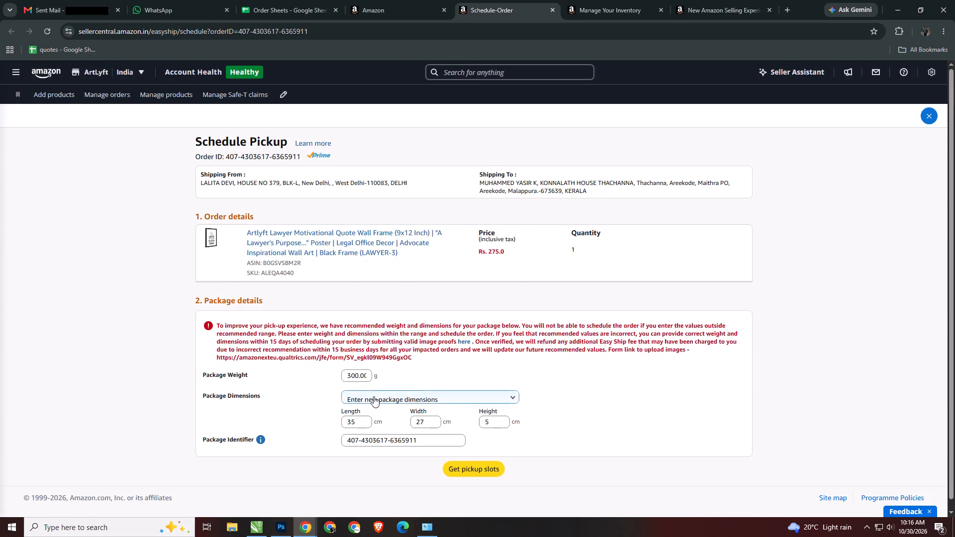
{"action": "left_click", "coordinate": [379, 206]}
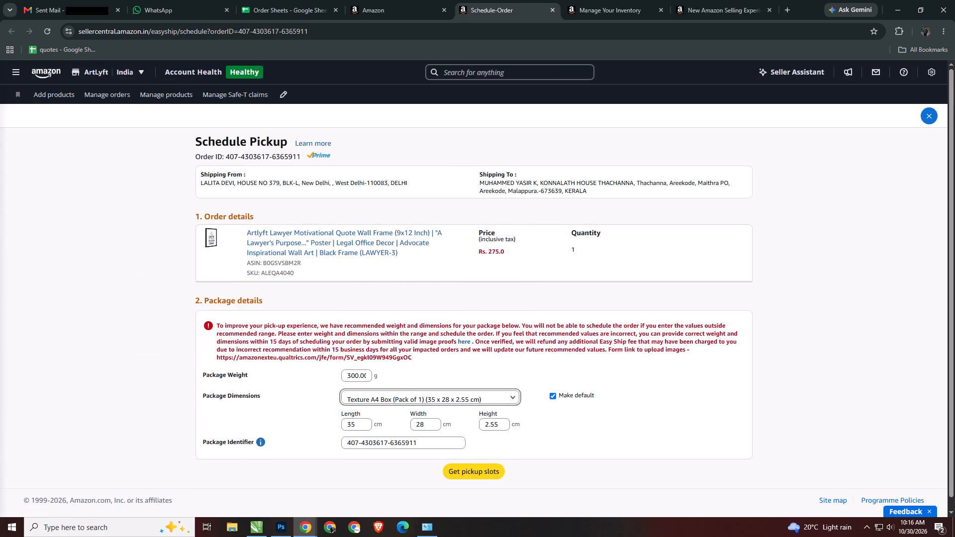
{"action": "left_click", "coordinate": [357, 376]}
{"action": "key", "text": "Left"}
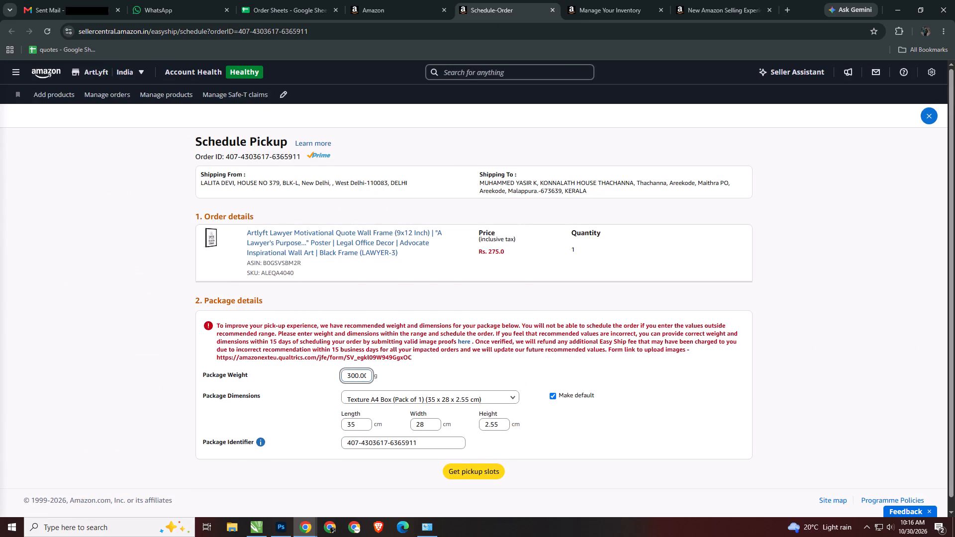
{"action": "key", "text": "BackSpace"}
{"action": "key", "text": "5"}
{"action": "left_click", "coordinate": [438, 372]}
Get the pickup slots and schedule the Lawyer frame's pickup for Sat, Oct 31st 2026, 2:15 PM - 4:30 PM.
{"action": "left_click", "coordinate": [472, 475]}
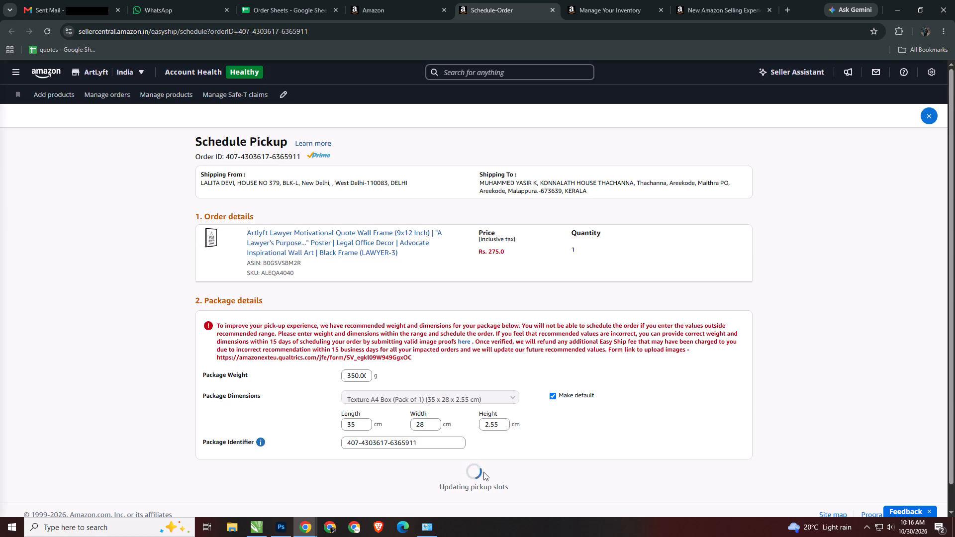
{"action": "scroll", "coordinate": [435, 276], "scroll_direction": "down", "scroll_amount": 4}
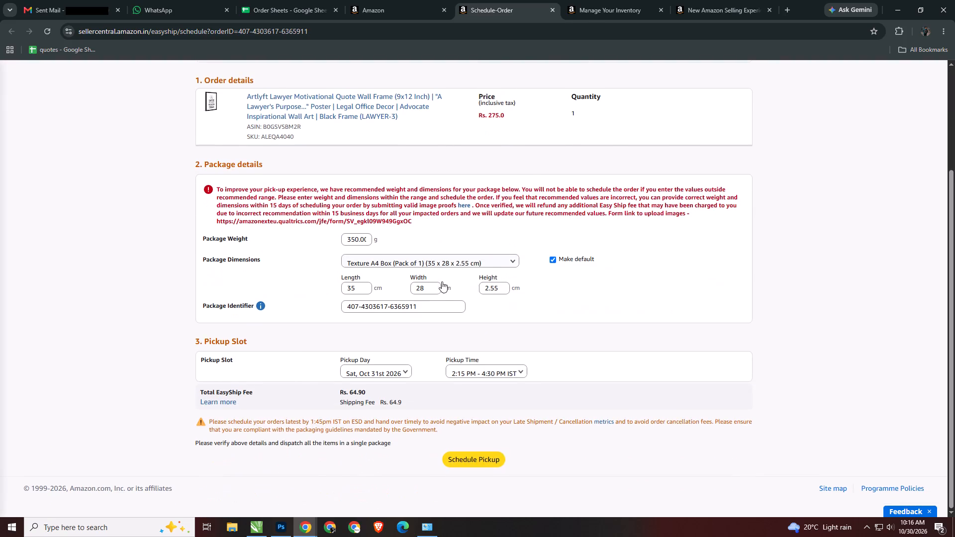
{"action": "left_click", "coordinate": [481, 455]}
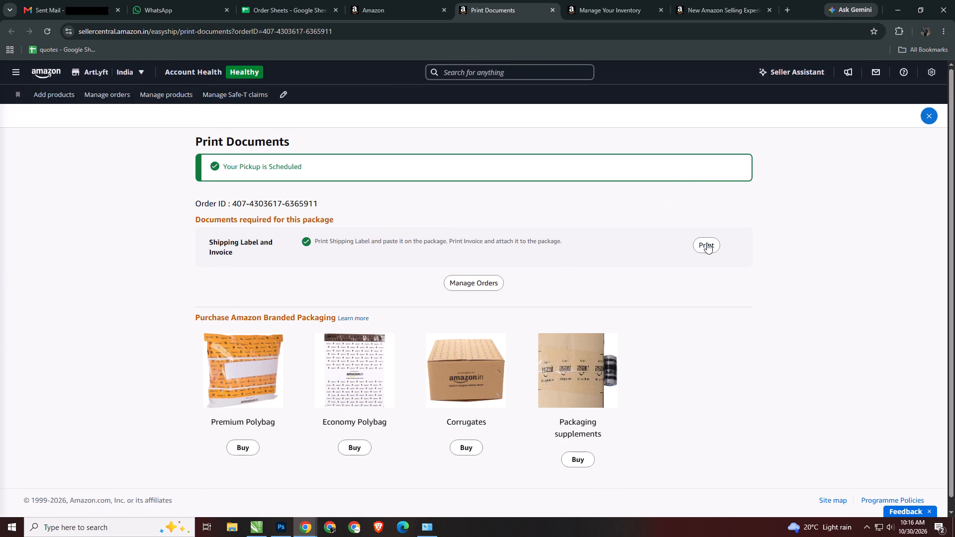
Open the order's printable shipping label and invoice and save the PDF in Downloads as "lawyer".
{"action": "left_click", "coordinate": [706, 248]}
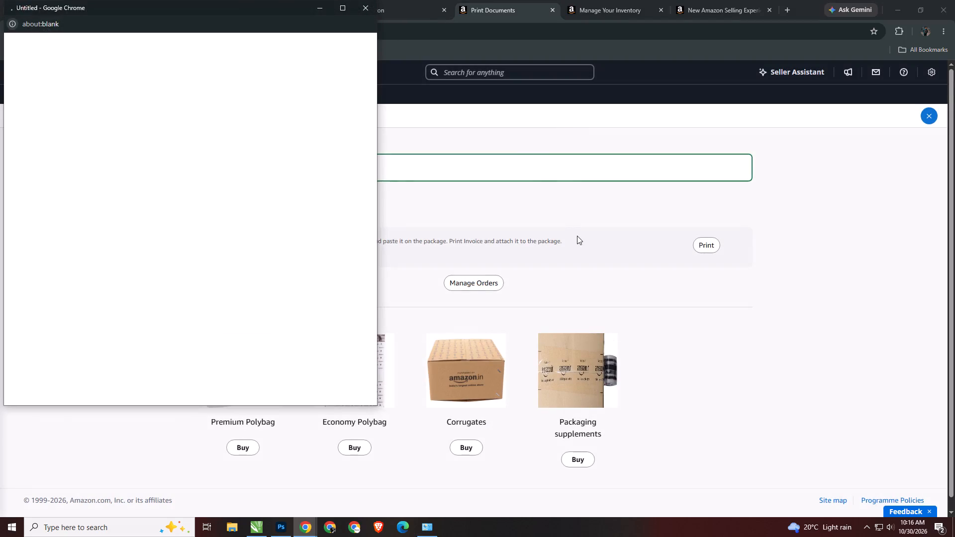
{"action": "left_click", "coordinate": [315, 46]}
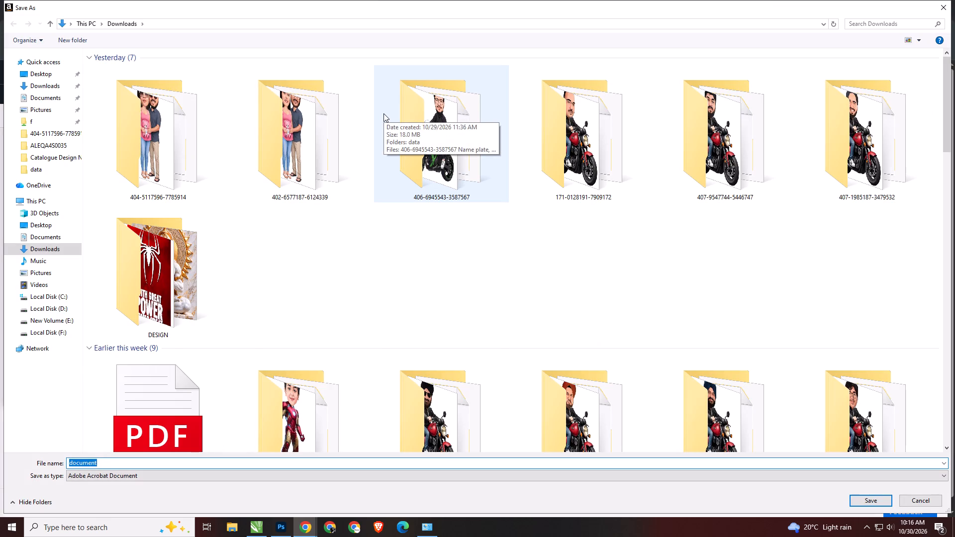
{"action": "type", "text": "lawyer"}
{"action": "key", "text": "space"}
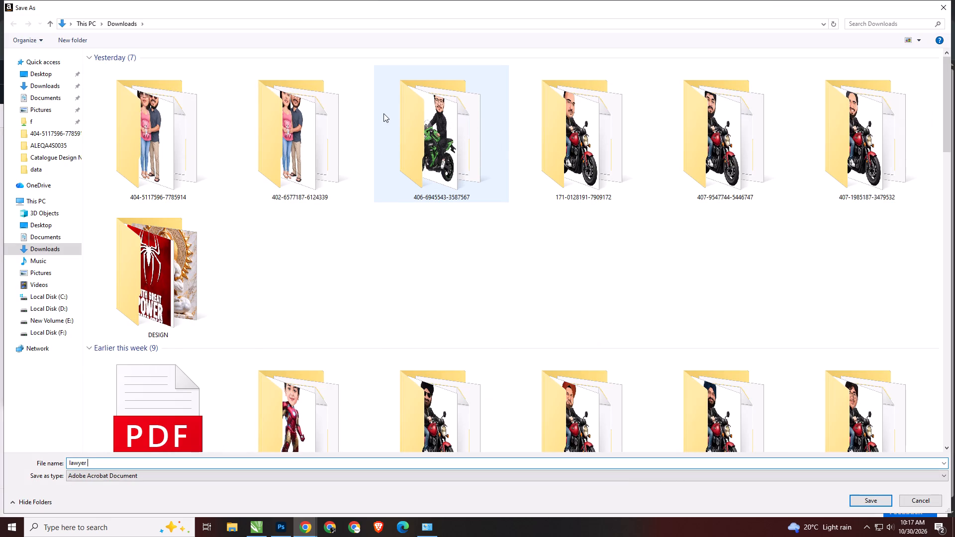
{"action": "key", "text": "Return"}
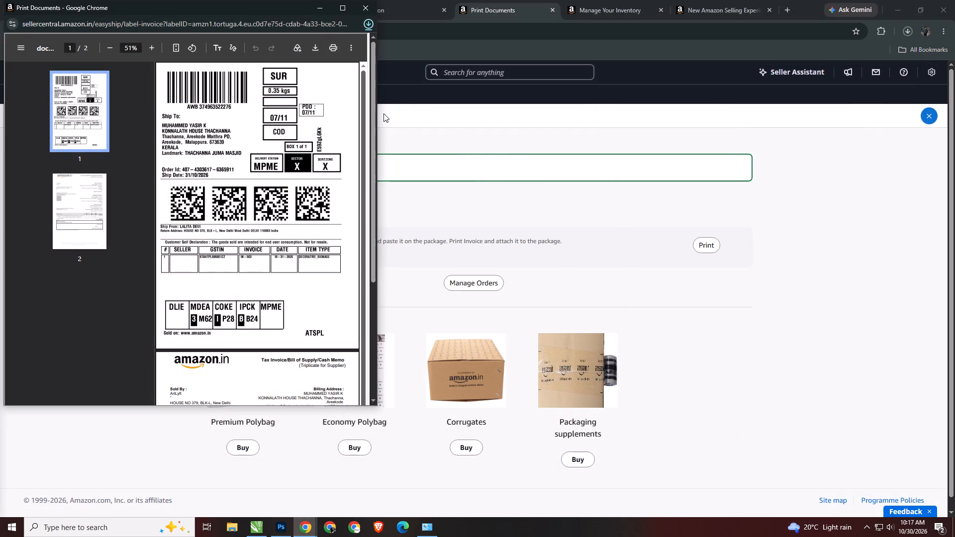
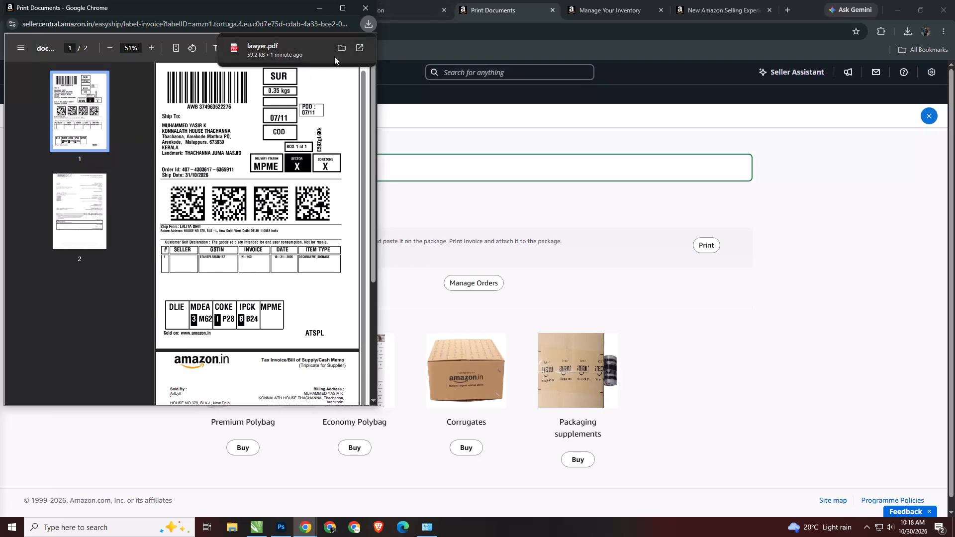
Close the Lawyer order's label window and its Print Documents page, and return to the unshipped orders list.
{"action": "left_click", "coordinate": [360, 4]}
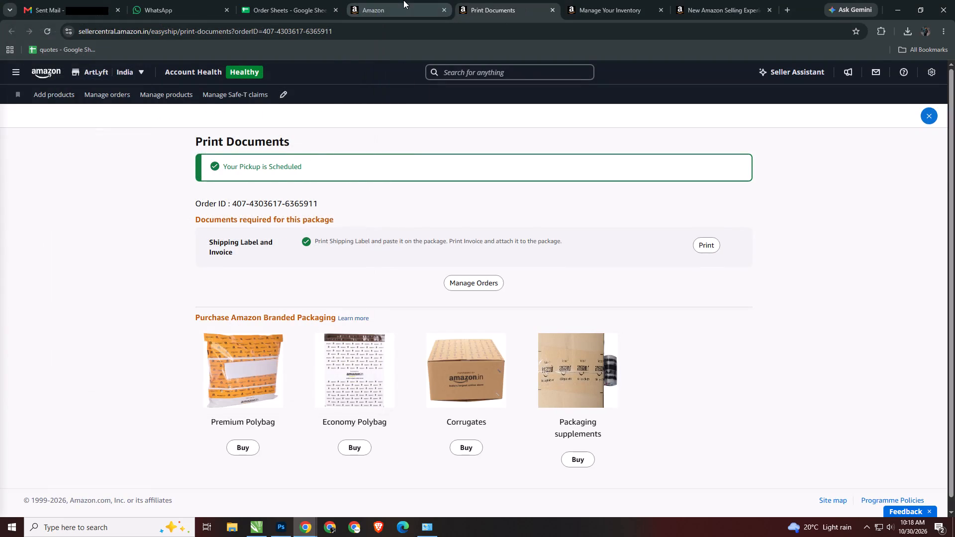
{"action": "left_click", "coordinate": [403, 0]}
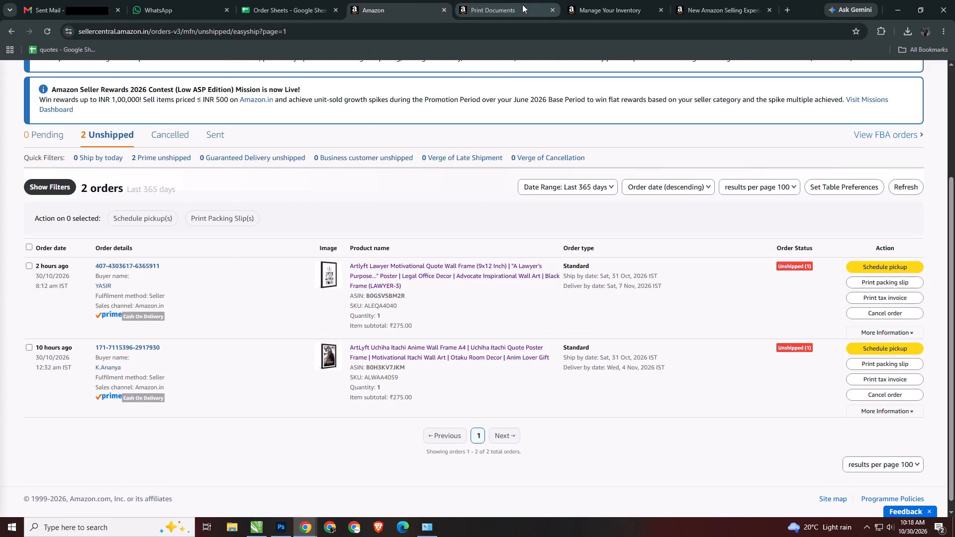
{"action": "left_click", "coordinate": [525, 5]}
{"action": "left_click", "coordinate": [552, 11]}
{"action": "left_click", "coordinate": [426, 7]}
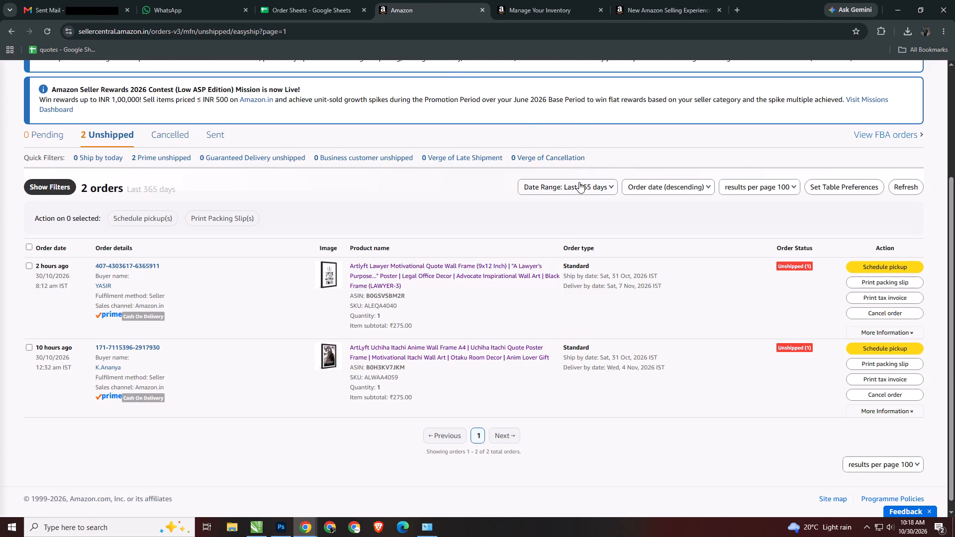
Open pickup scheduling for the Uchiha Itachi anime frame order and set its package to Texture A4 Box (Pack of 1), weighing 350 g.
{"action": "middle_click", "coordinate": [877, 347]}
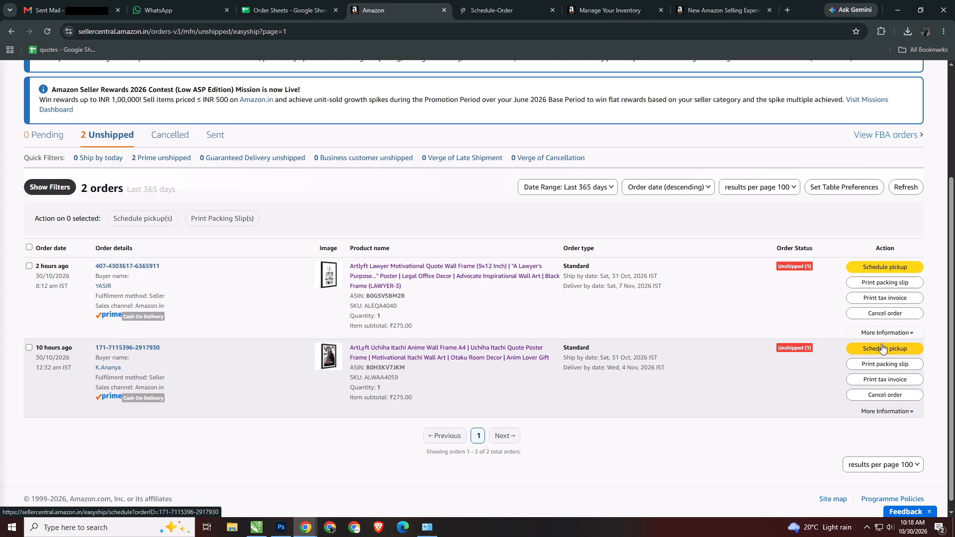
{"action": "left_click", "coordinate": [490, 0]}
{"action": "left_click", "coordinate": [398, 0]}
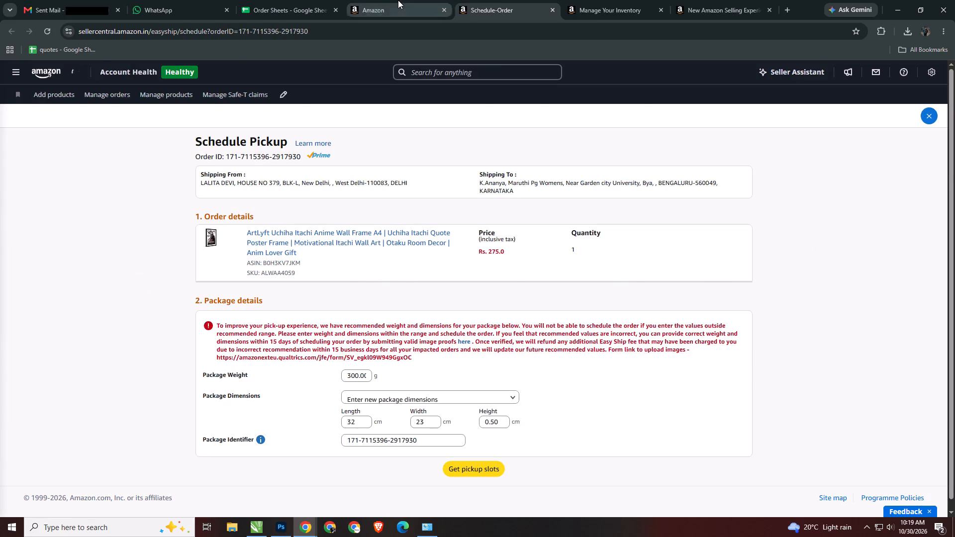
{"action": "left_click", "coordinate": [501, 0]}
{"action": "left_click", "coordinate": [393, 0]}
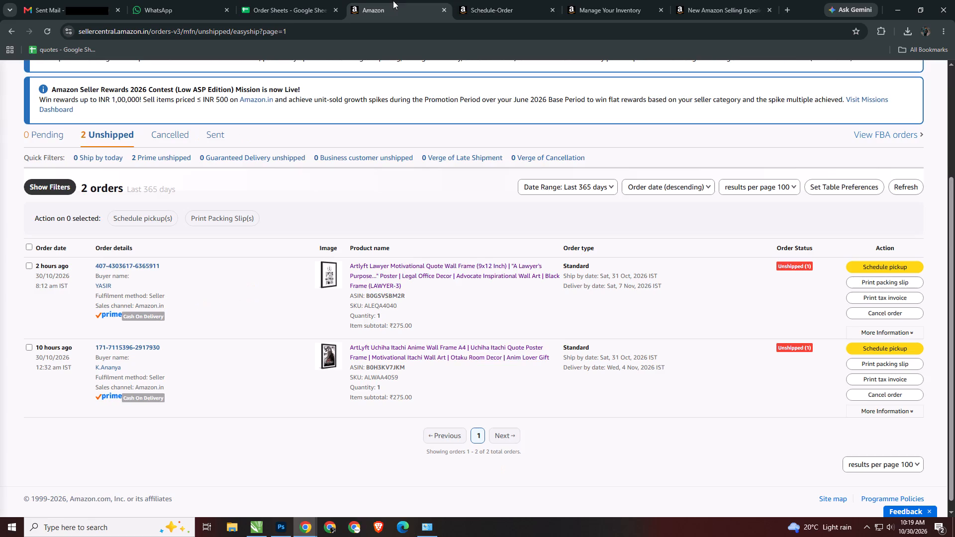
{"action": "left_click", "coordinate": [492, 2]}
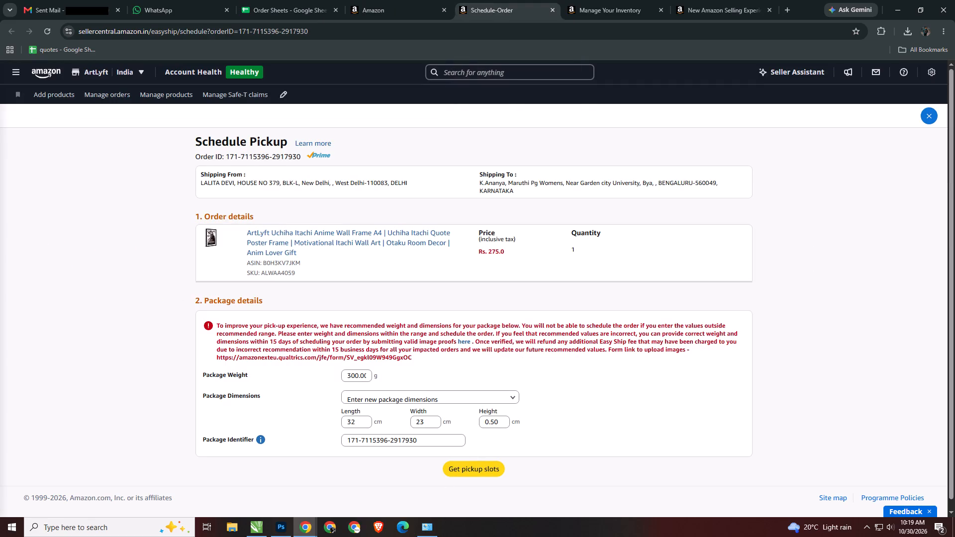
{"action": "left_click", "coordinate": [355, 375]}
{"action": "key", "text": "BackSpace"}
{"action": "key", "text": "5"}
{"action": "left_click", "coordinate": [398, 399]}
{"action": "left_click", "coordinate": [391, 206]}
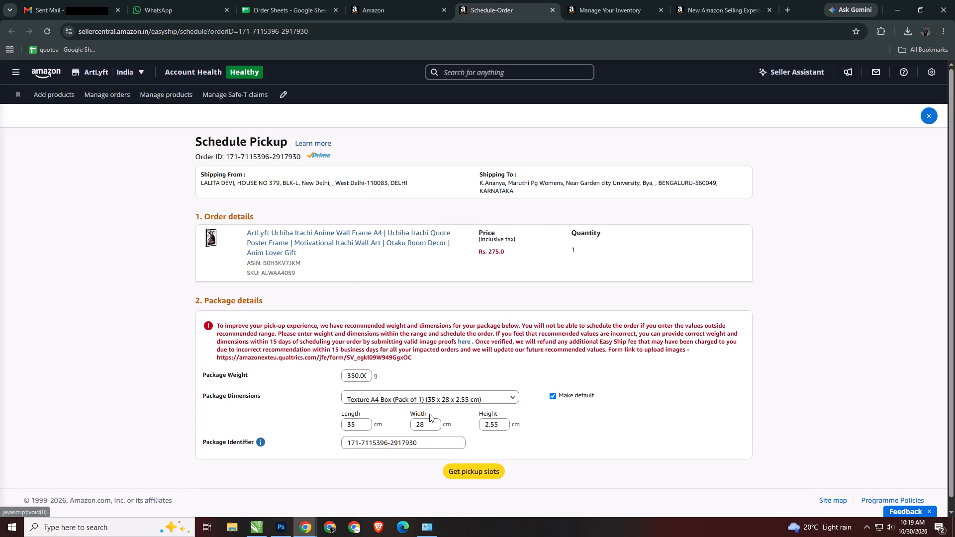
Get the pickup slots and schedule the Uchiha Itachi frame's pickup for Sat, Oct 31st 2026, 2:15 PM - 4:30 PM.
{"action": "left_click", "coordinate": [462, 476]}
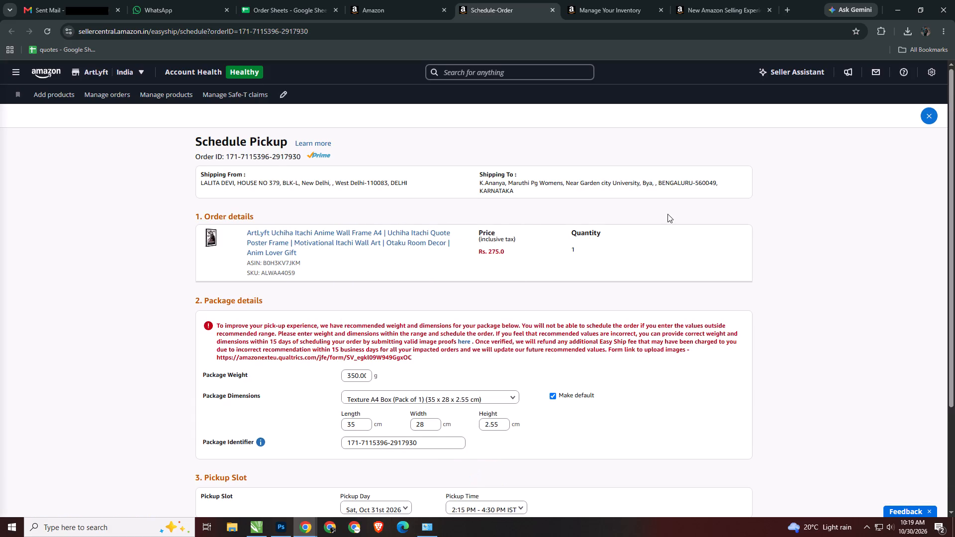
{"action": "scroll", "coordinate": [563, 314], "scroll_direction": "down", "scroll_amount": 4}
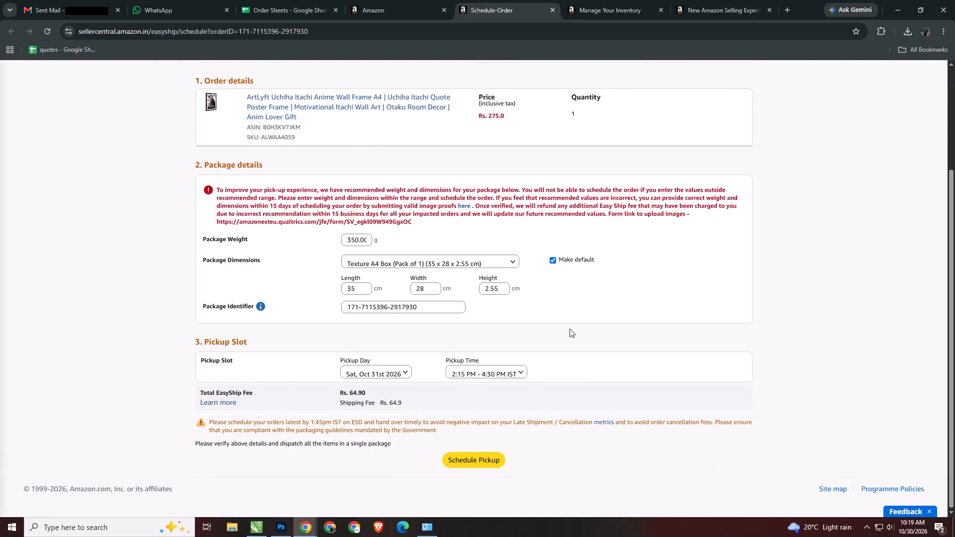
{"action": "left_click", "coordinate": [482, 458]}
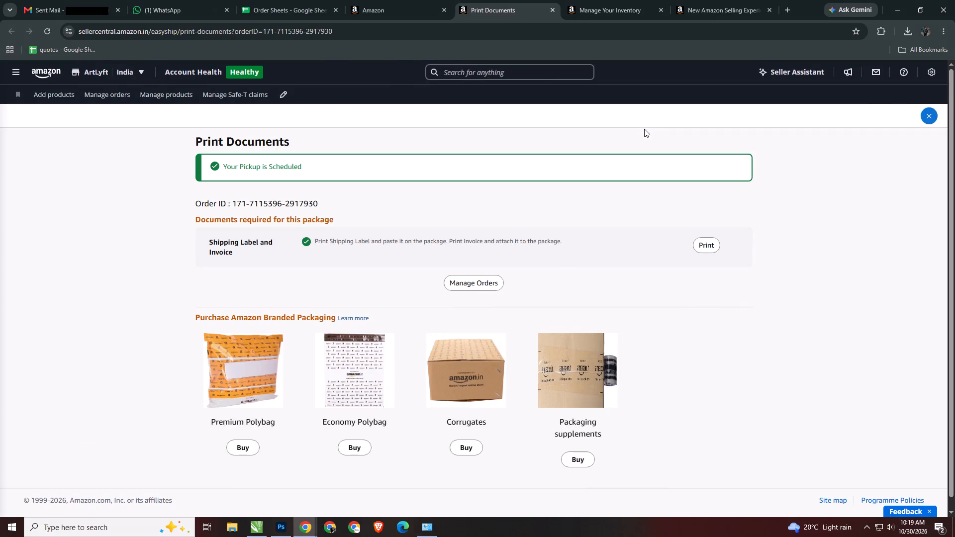
Save the order's shipping label and invoice PDF in Downloads as "uchiha itachi" and close its print pages.
{"action": "left_click", "coordinate": [706, 242]}
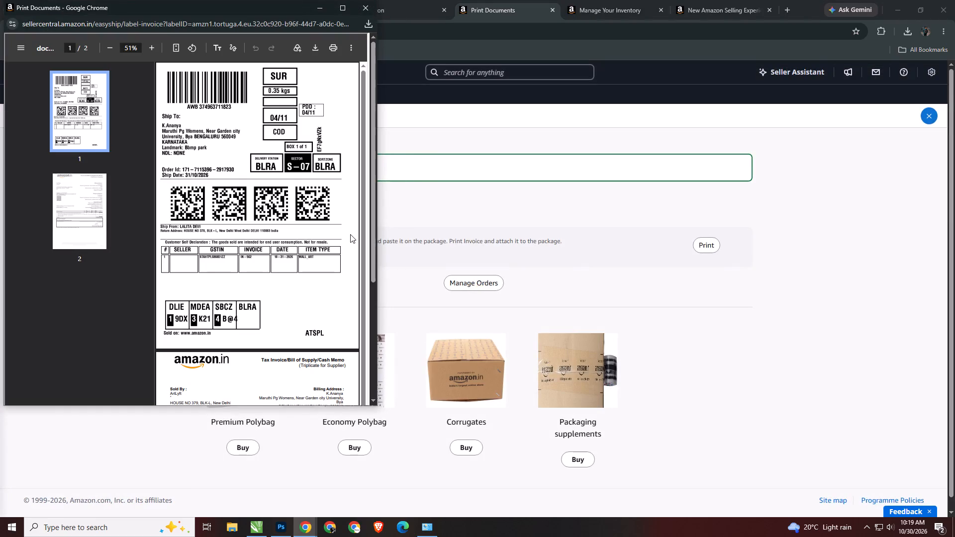
{"action": "left_click", "coordinate": [310, 48]}
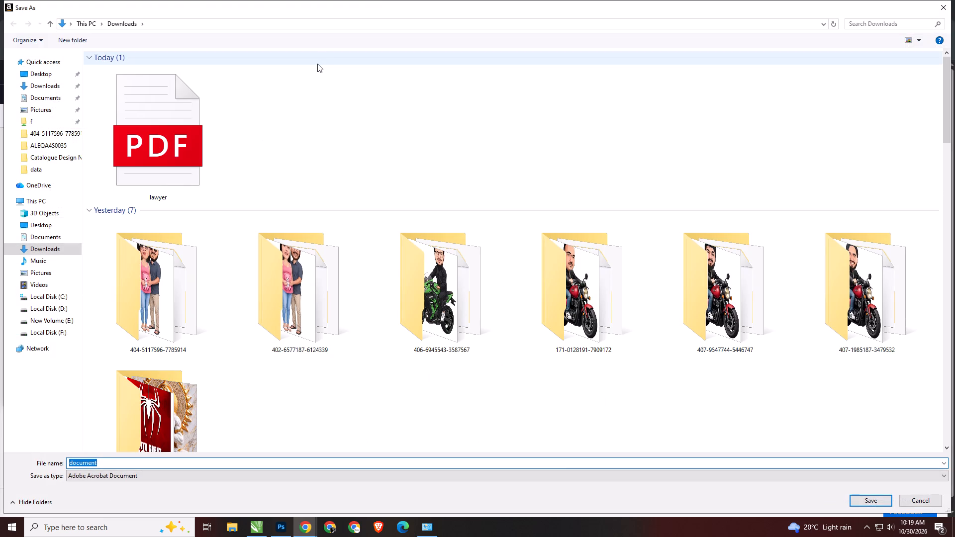
{"action": "type", "text": "uchiha itachi"}
{"action": "key", "text": "space"}
{"action": "key", "text": "Return"}
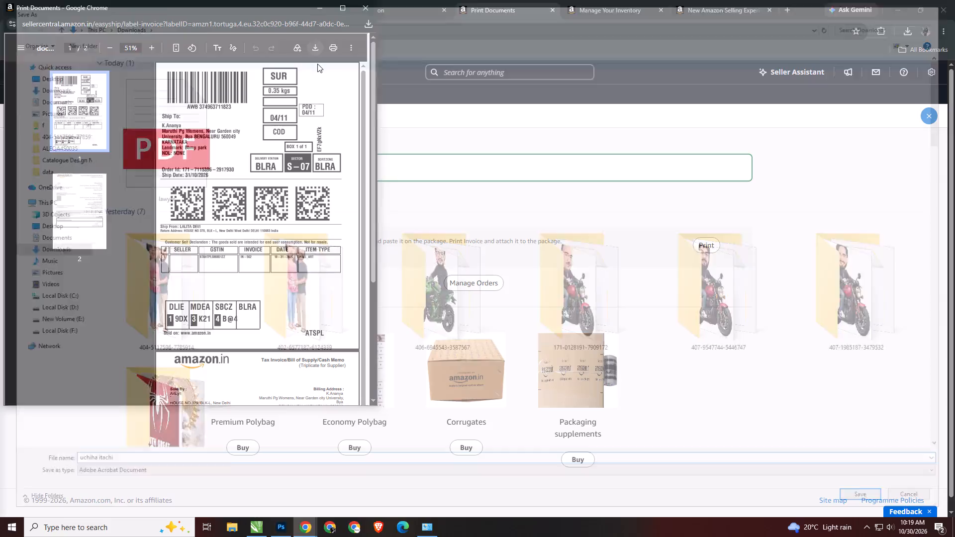
{"action": "left_click", "coordinate": [372, 2]}
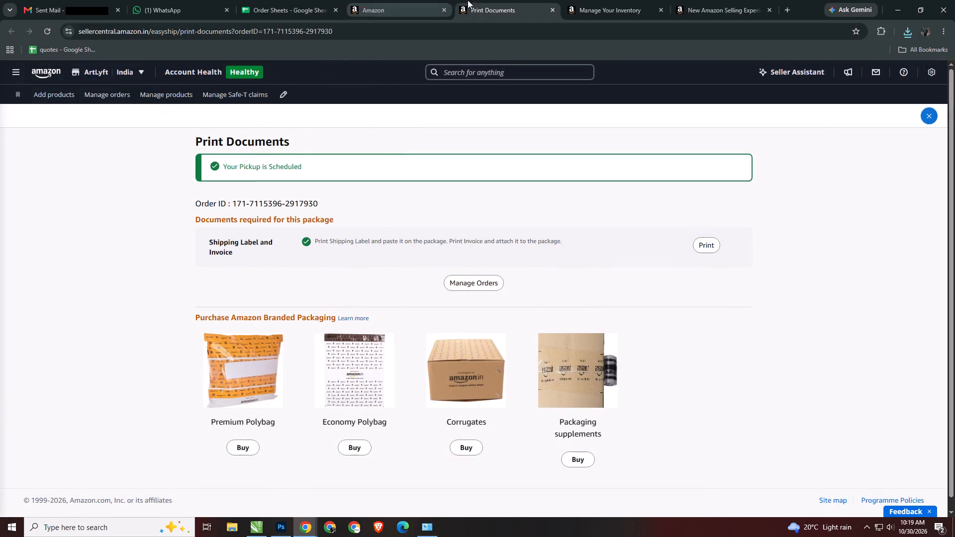
{"action": "left_click", "coordinate": [554, 8]}
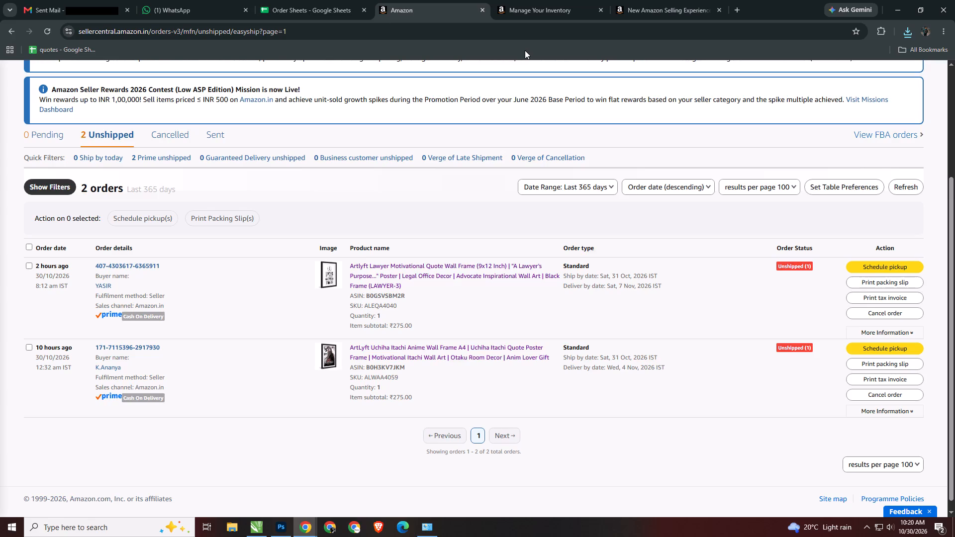
Refresh the unshipped orders, and bring up and refresh the sent orders that are waiting for pickup.
{"action": "left_click", "coordinate": [907, 187]}
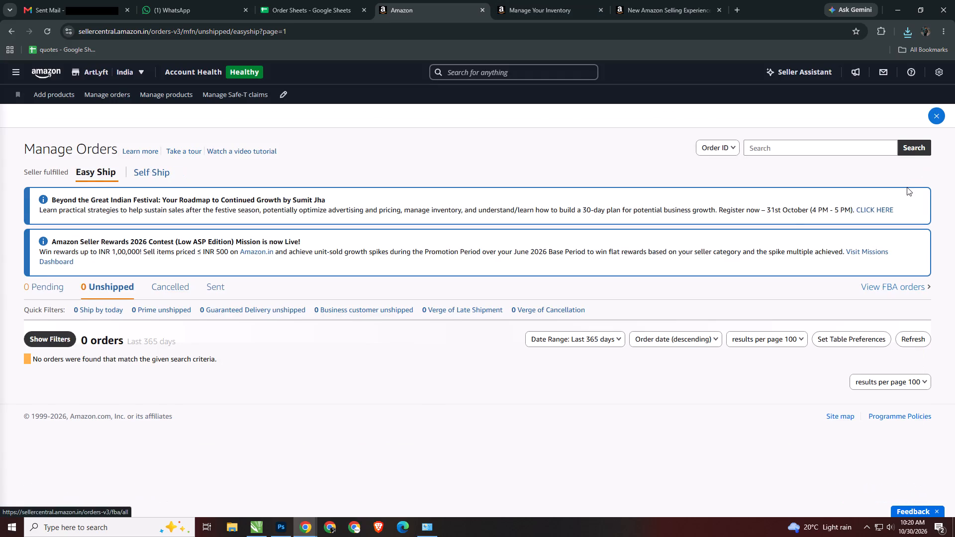
{"action": "left_click", "coordinate": [209, 286]}
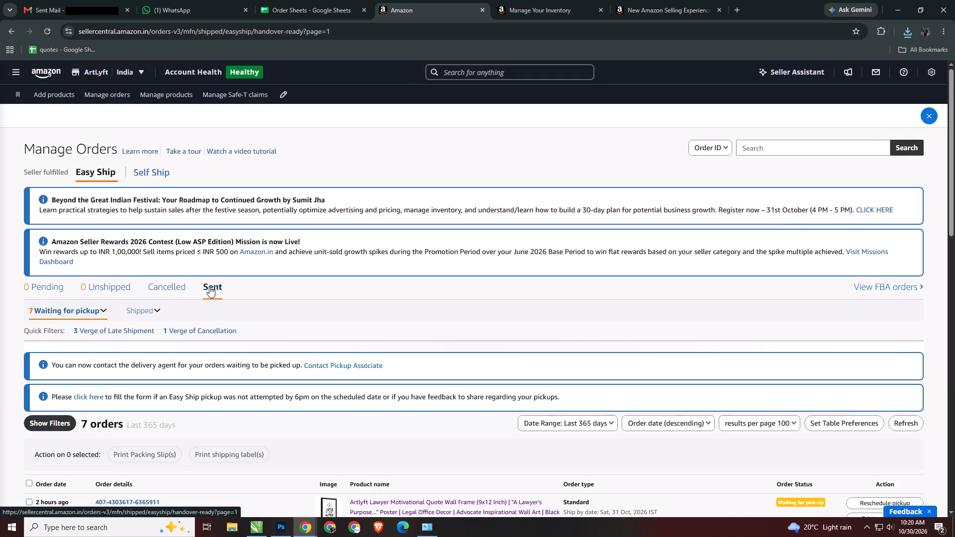
{"action": "scroll", "coordinate": [771, 268], "scroll_direction": "down", "scroll_amount": 4}
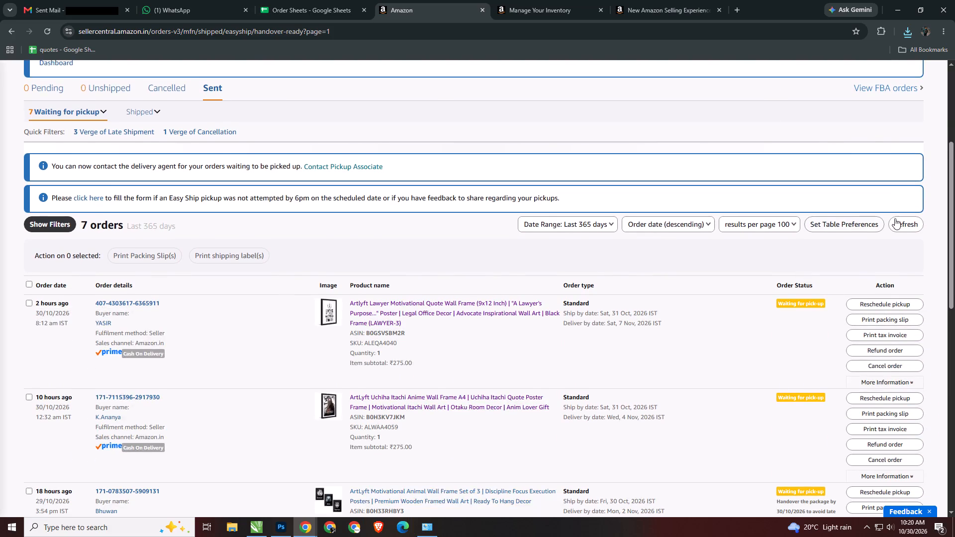
{"action": "left_click", "coordinate": [908, 222]}
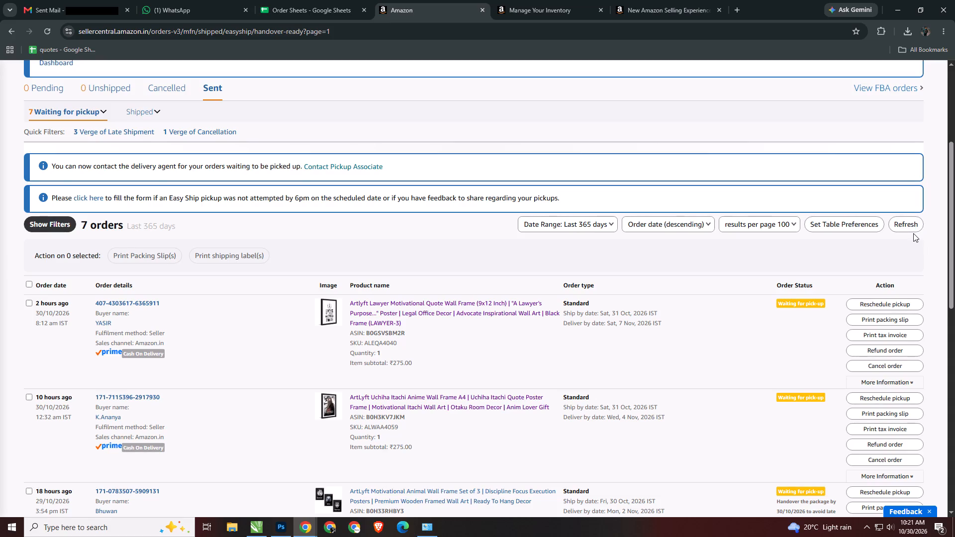
{"action": "left_click", "coordinate": [897, 219]}
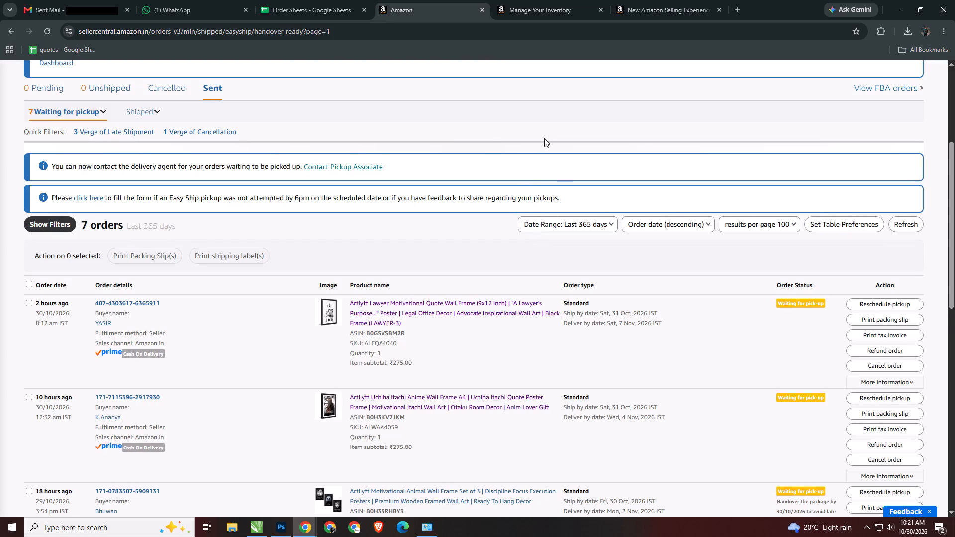
Look through the orders waiting for pickup, examining their products, ship-by dates and handover status.
{"action": "scroll", "coordinate": [544, 135], "scroll_direction": "down", "scroll_amount": 3}
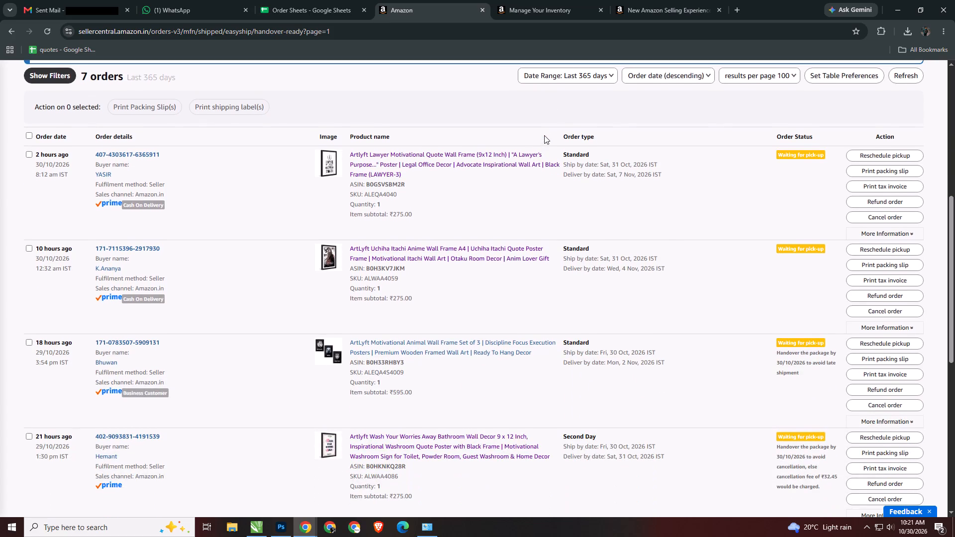
{"action": "scroll", "coordinate": [544, 135], "scroll_direction": "down", "scroll_amount": 1}
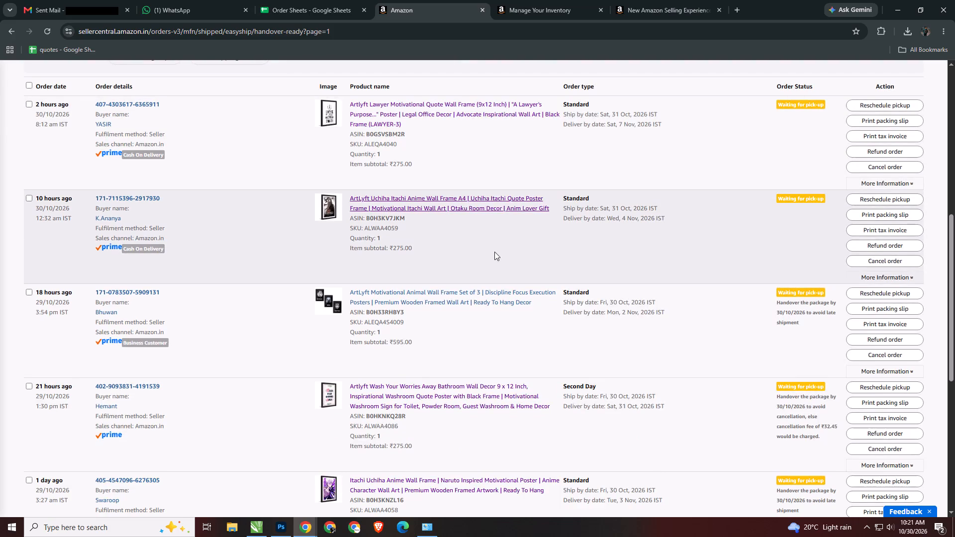
{"action": "scroll", "coordinate": [563, 313], "scroll_direction": "down", "scroll_amount": 2}
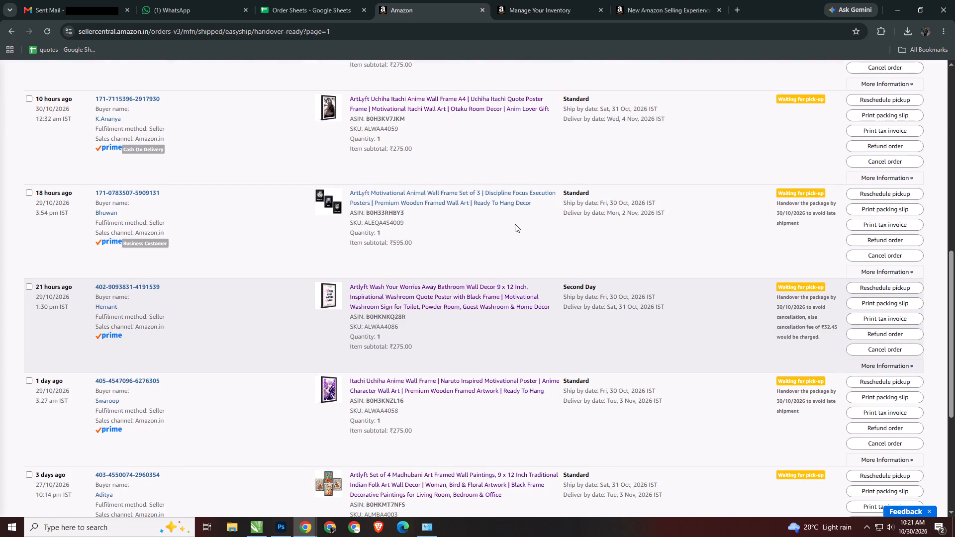
{"action": "scroll", "coordinate": [583, 306], "scroll_direction": "down", "scroll_amount": 1}
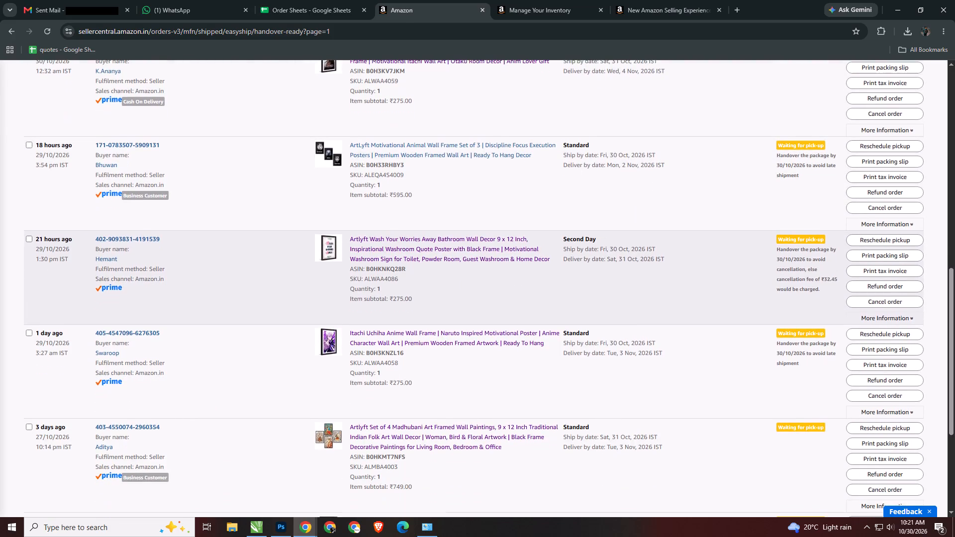
{"action": "scroll", "coordinate": [505, 257], "scroll_direction": "down", "scroll_amount": 3}
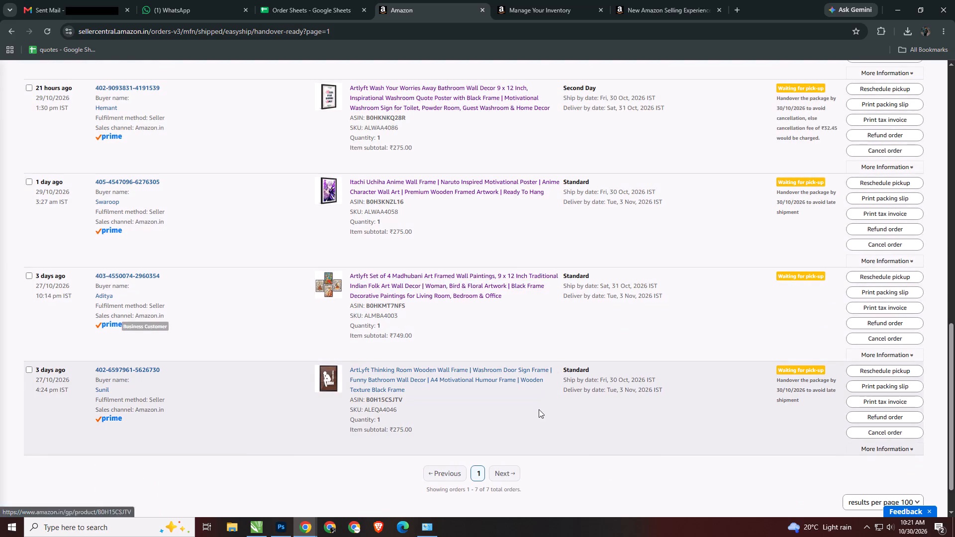
{"action": "scroll", "coordinate": [604, 375], "scroll_direction": "up", "scroll_amount": 3}
{"action": "scroll", "coordinate": [532, 299], "scroll_direction": "up", "scroll_amount": 2}
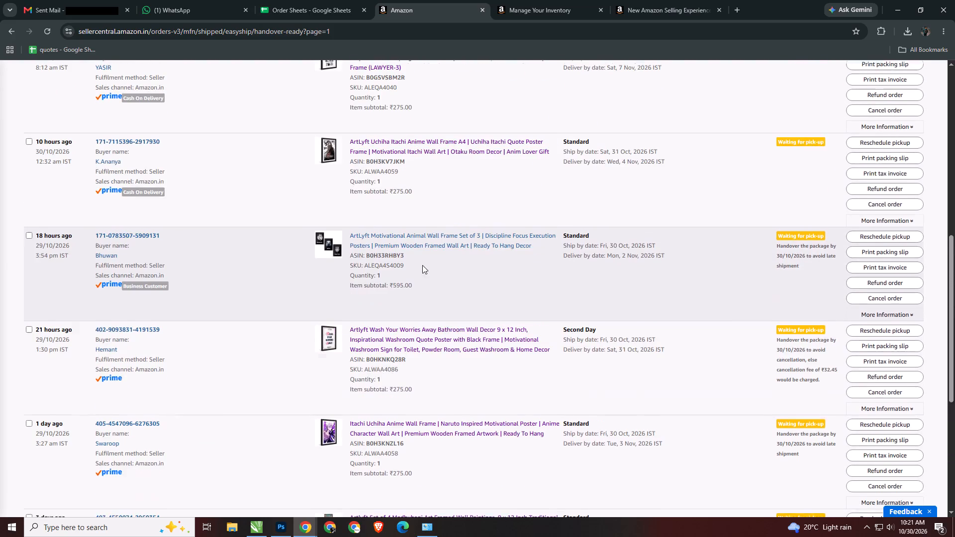
{"action": "scroll", "coordinate": [483, 364], "scroll_direction": "down", "scroll_amount": 2}
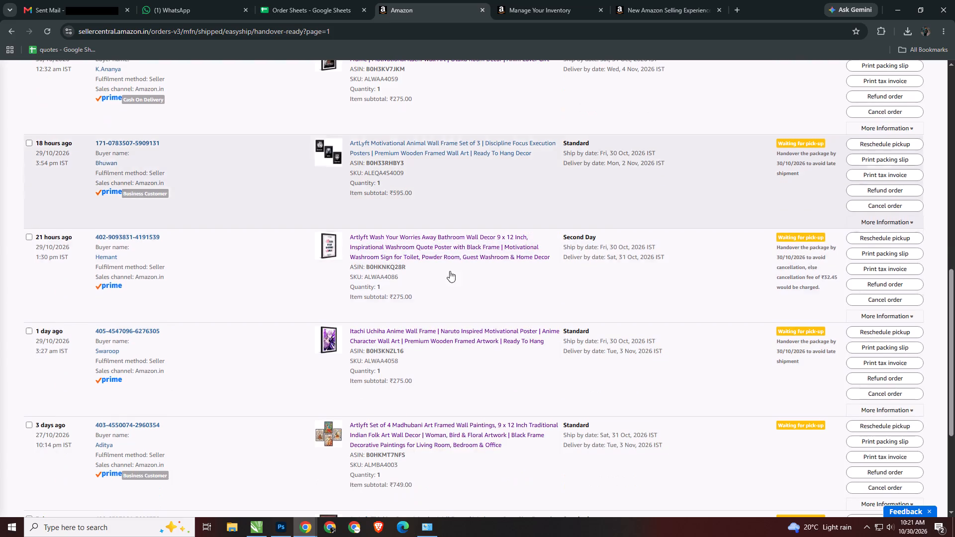
{"action": "scroll", "coordinate": [495, 290], "scroll_direction": "down", "scroll_amount": 4}
Close the spare New Tab browser window and return to the Amazon orders window.
{"action": "left_click", "coordinate": [894, 0]}
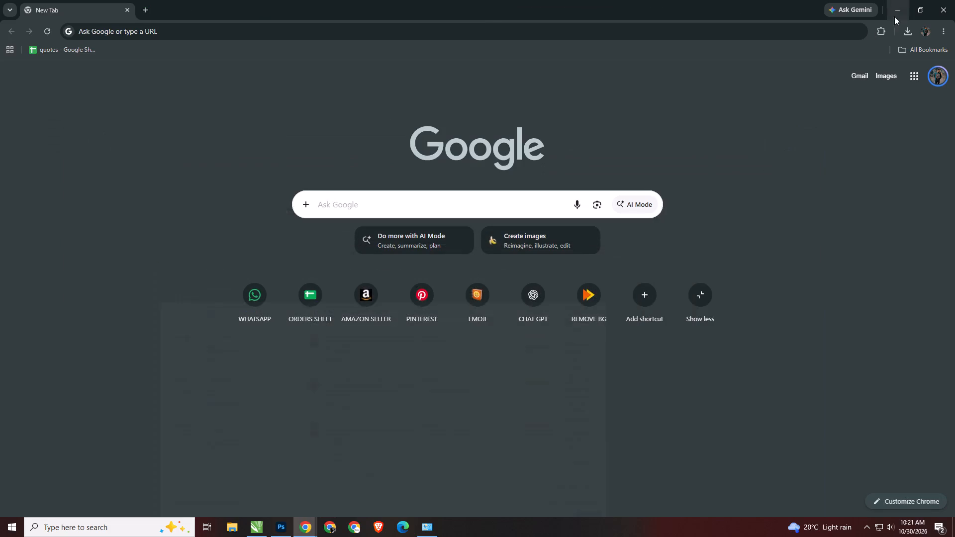
{"action": "left_click", "coordinate": [954, 2]}
{"action": "left_click", "coordinate": [530, 235]}
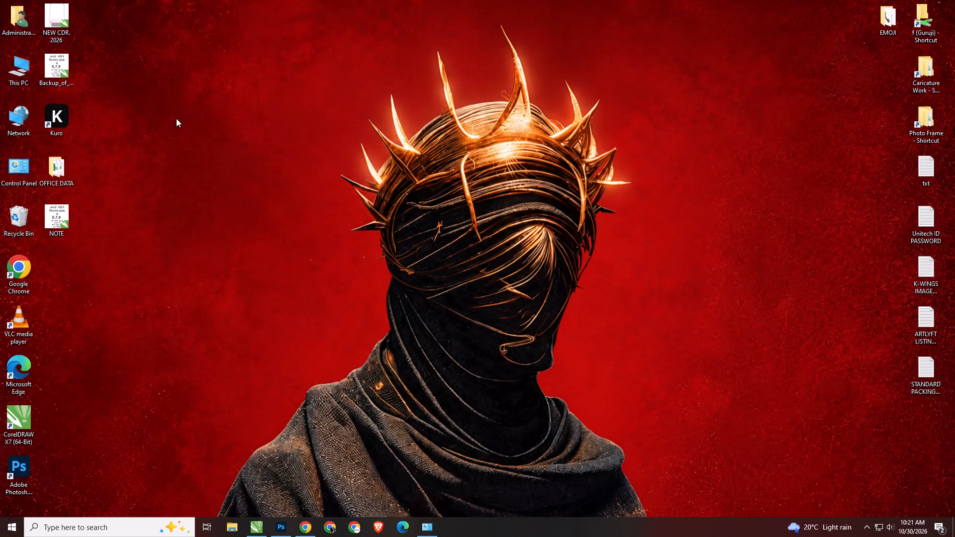
{"action": "key", "text": "alt+Tab"}
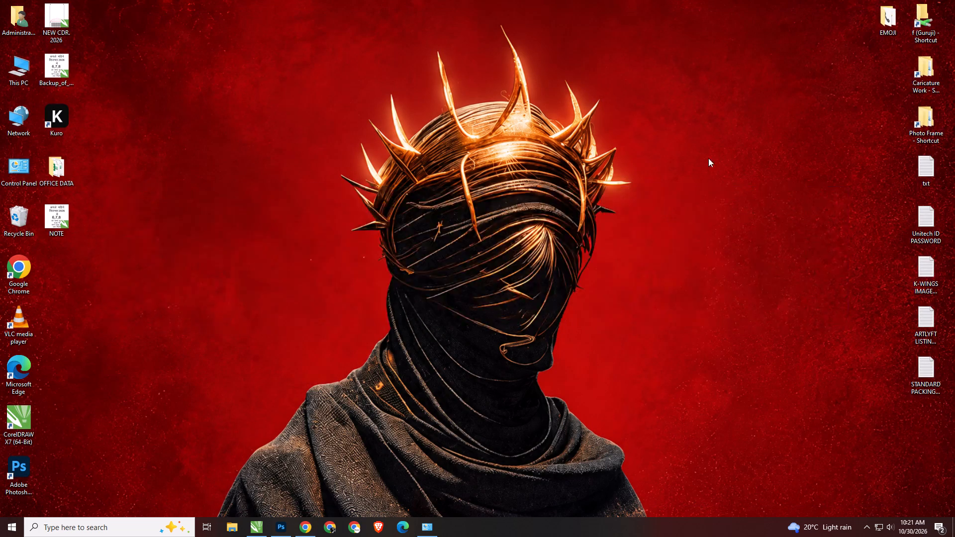
{"action": "left_click", "coordinate": [906, 34]}
{"action": "left_click", "coordinate": [873, 74]}
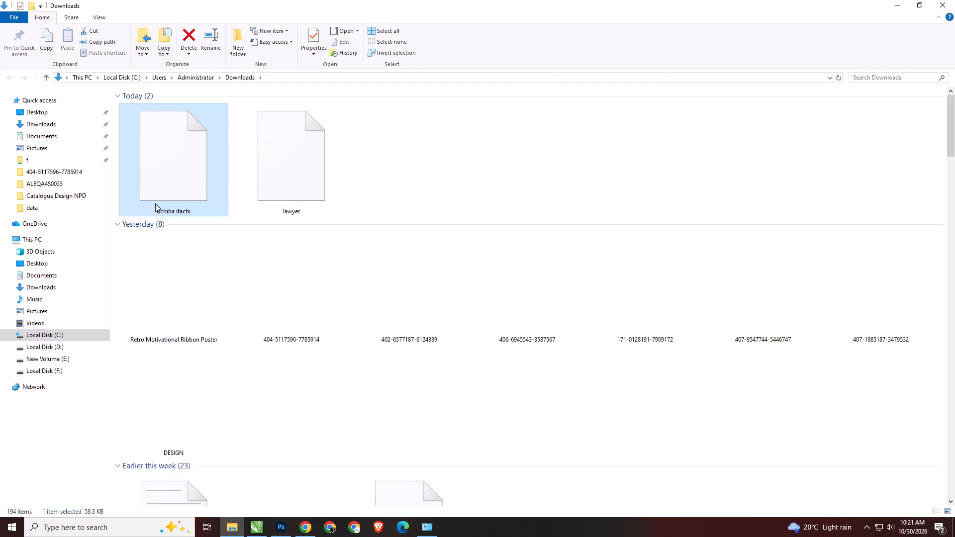
{"action": "double_click", "coordinate": [296, 286]}
Return to the Amazon browser window and show the "uchiha itachi" PDF in its Downloads folder again.
{"action": "key", "text": "alt+Tab"}
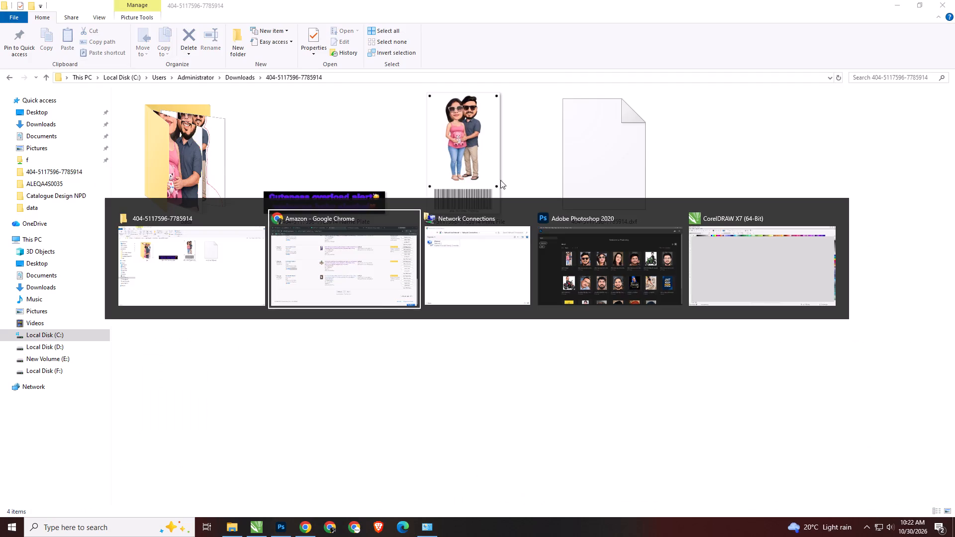
{"action": "left_click", "coordinate": [912, 33]}
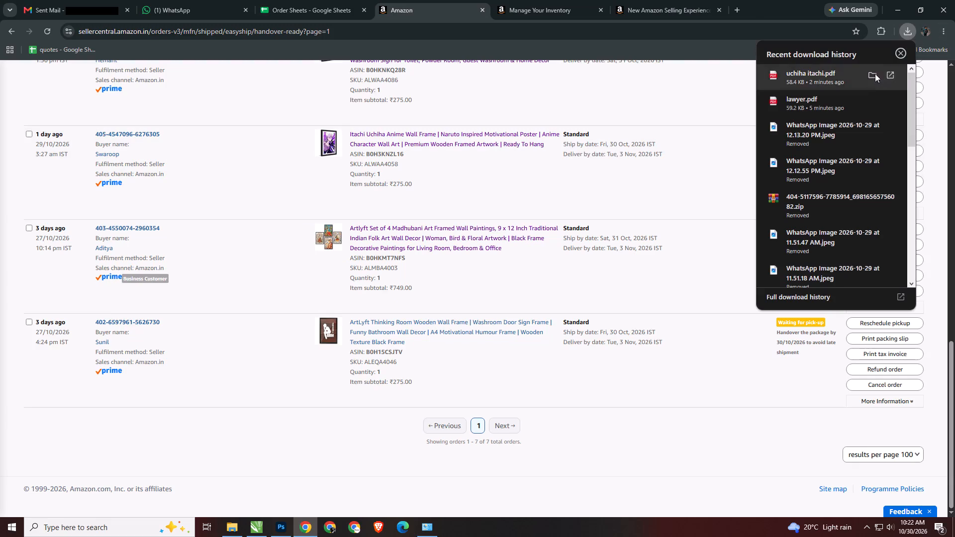
{"action": "left_click", "coordinate": [875, 74]}
{"action": "left_click", "coordinate": [412, 158]}
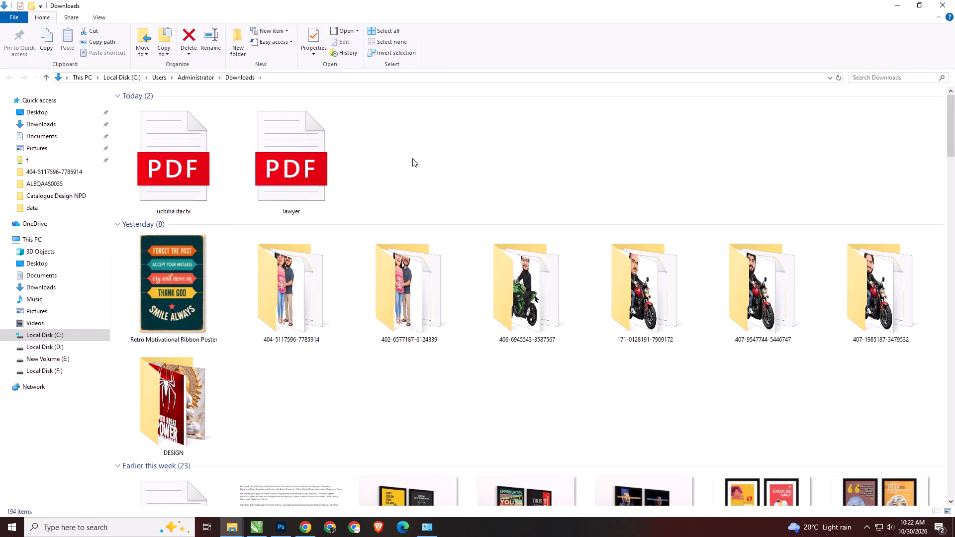
{"action": "key", "text": "alt+Tab"}
{"action": "left_click", "coordinate": [640, 209], "text": "alt"}
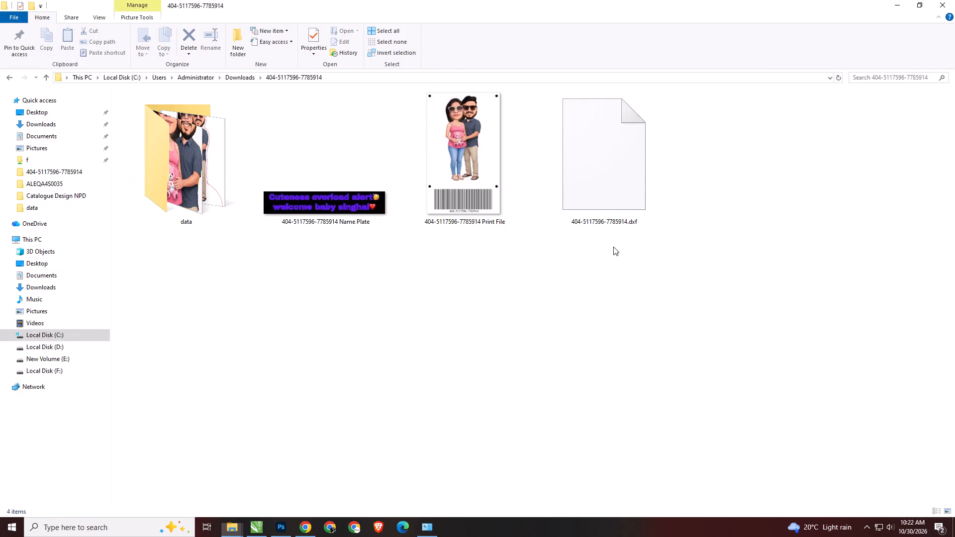
{"action": "left_click", "coordinate": [555, 285]}
{"action": "key", "text": "BackSpace"}
{"action": "left_click", "coordinate": [454, 175]}
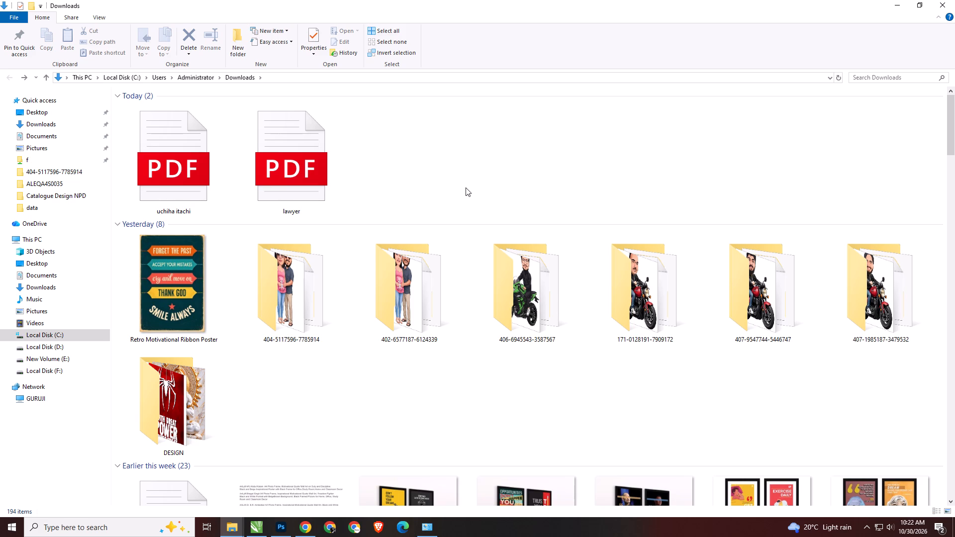
{"action": "left_click", "coordinate": [466, 187]}
{"action": "left_click", "coordinate": [358, 375]}
In the DESIGN folder, select images ALEQA4S009-1, ALEQA4S009-2, ALEQA4S009-3, ALEQA4046 and ALWAA4086 and start printing them.
{"action": "double_click", "coordinate": [200, 395]}
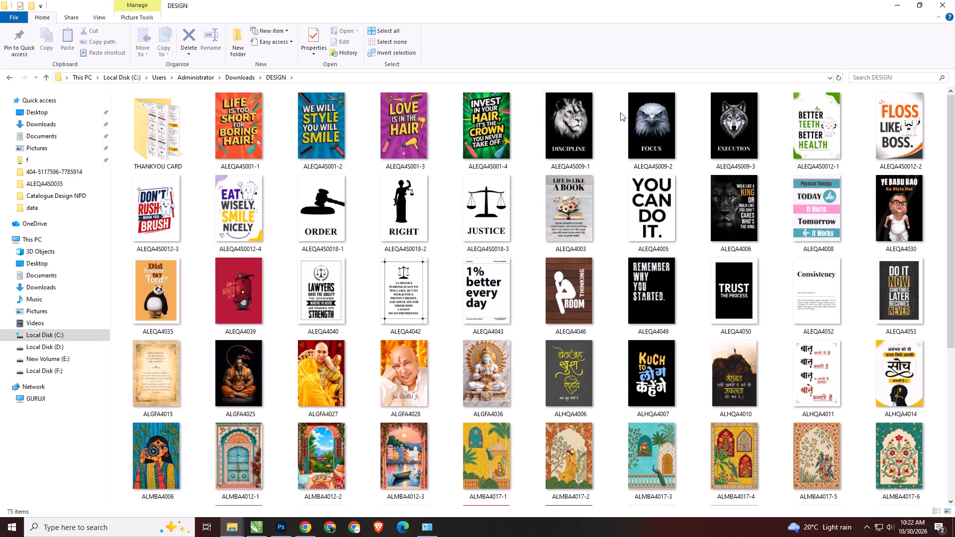
{"action": "left_click", "coordinate": [574, 123]}
{"action": "double_click", "coordinate": [722, 125], "text": "shift"}
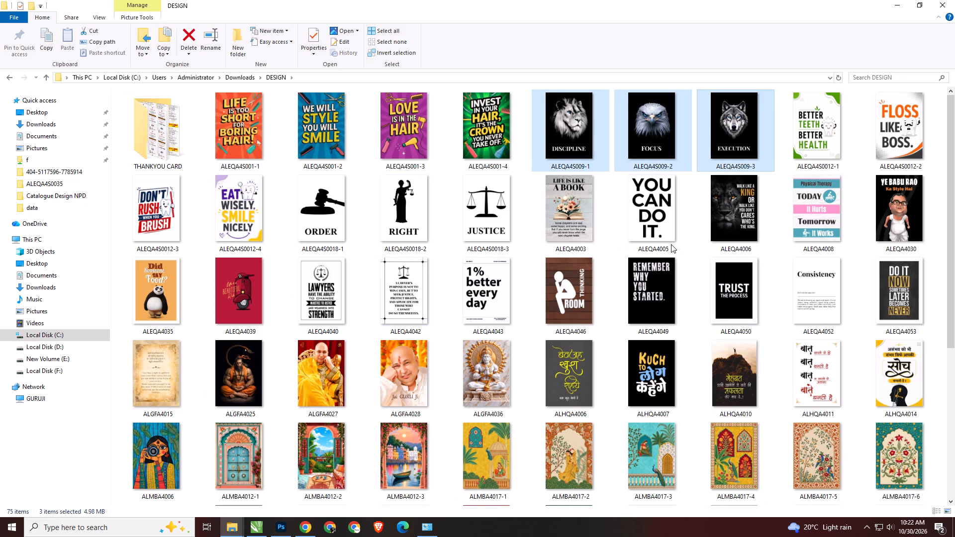
{"action": "left_click", "coordinate": [941, 8]}
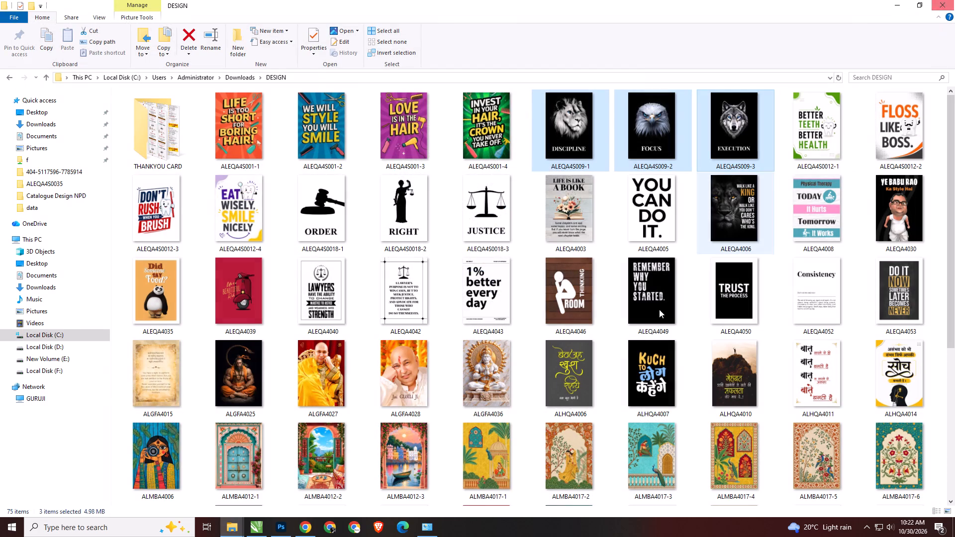
{"action": "left_click", "coordinate": [583, 277], "text": "ctrl"}
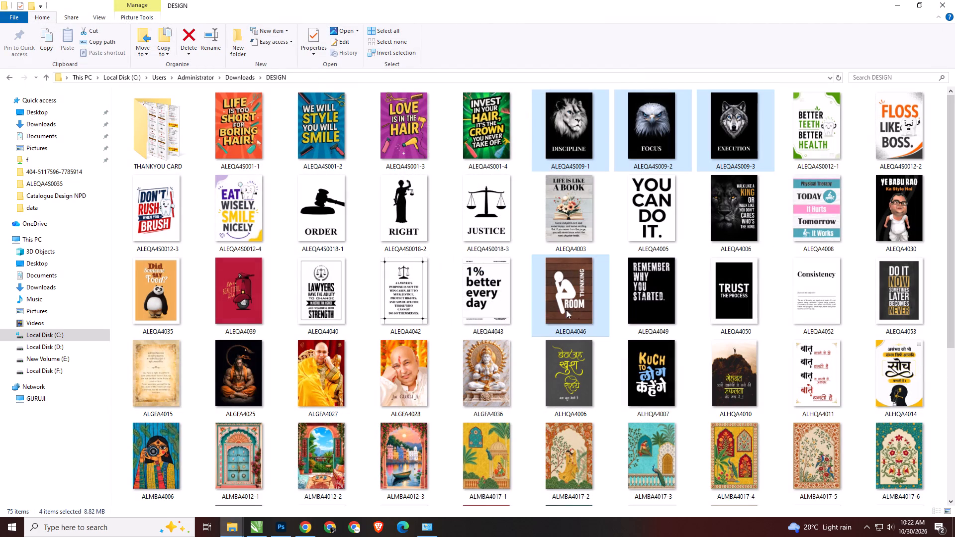
{"action": "scroll", "coordinate": [575, 309], "scroll_direction": "down", "scroll_amount": 1}
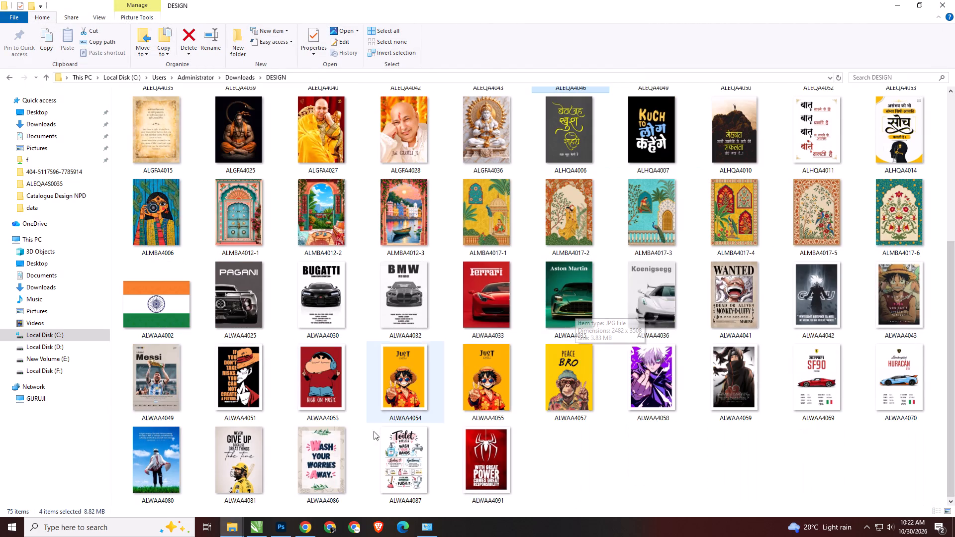
{"action": "left_click", "coordinate": [334, 449], "text": "ctrl"}
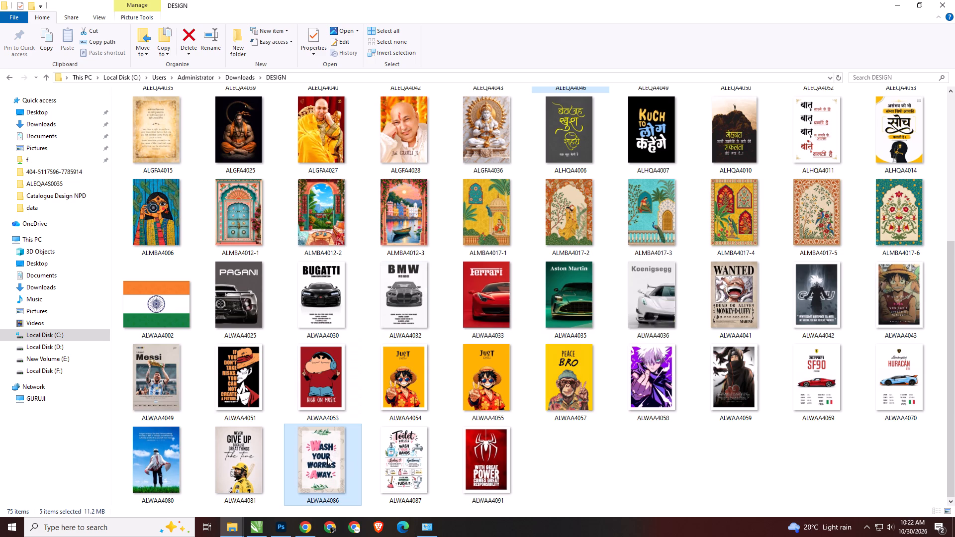
{"action": "right_click", "coordinate": [327, 457]}
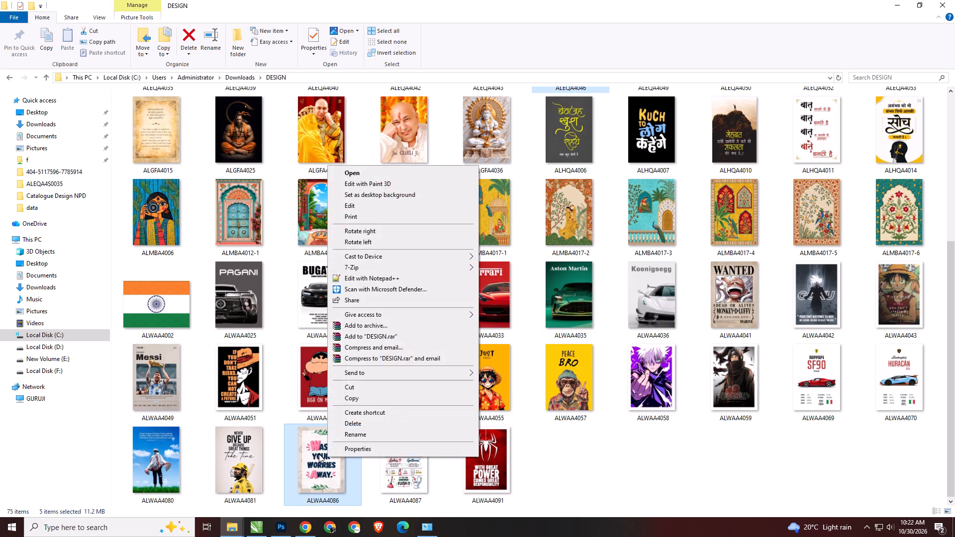
{"action": "left_click", "coordinate": [349, 217]}
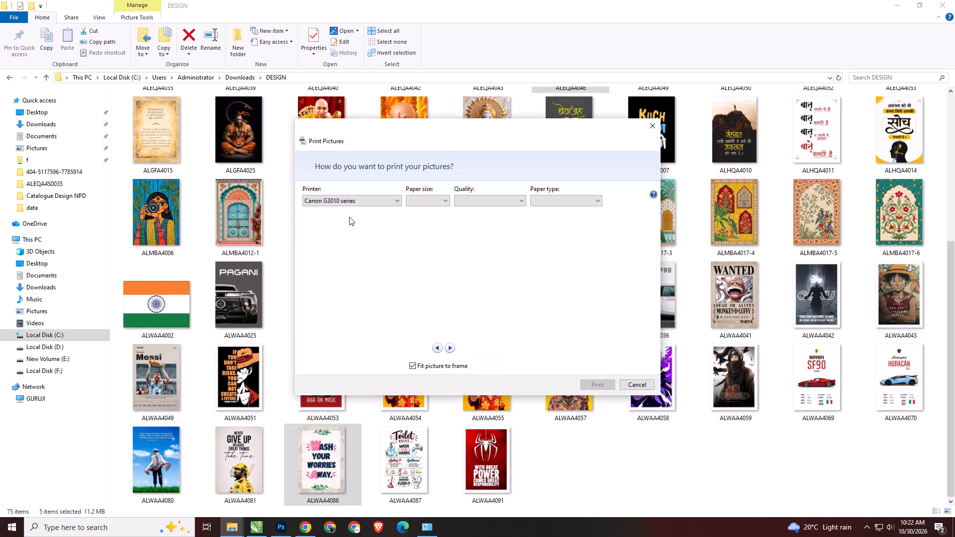
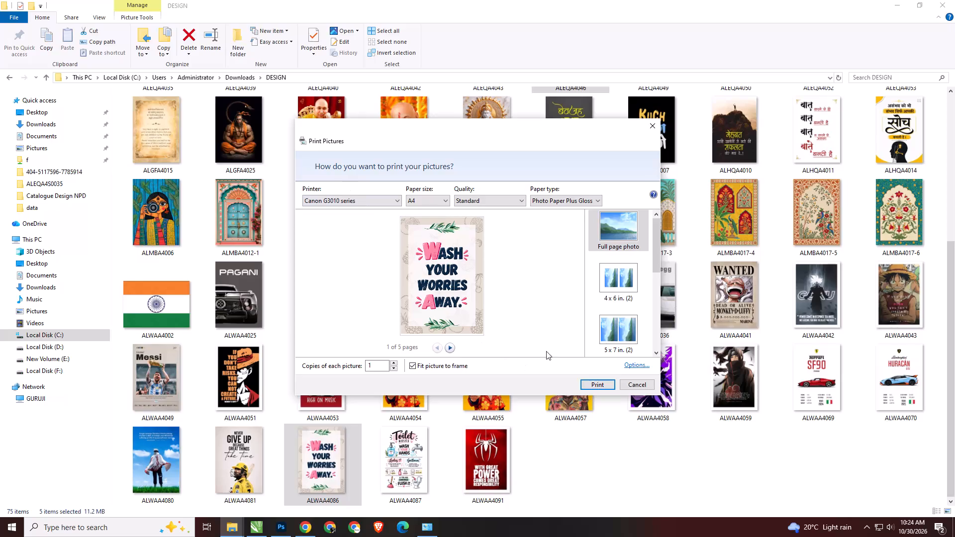
Enable borderless printing in the Canon G3010 series printer properties for the selected images.
{"action": "left_click", "coordinate": [630, 364]}
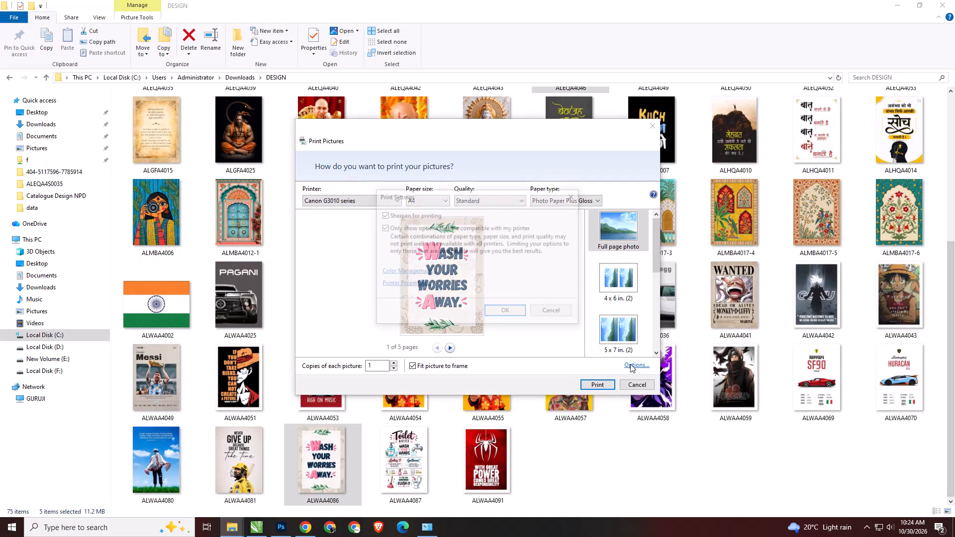
{"action": "left_click", "coordinate": [412, 283]}
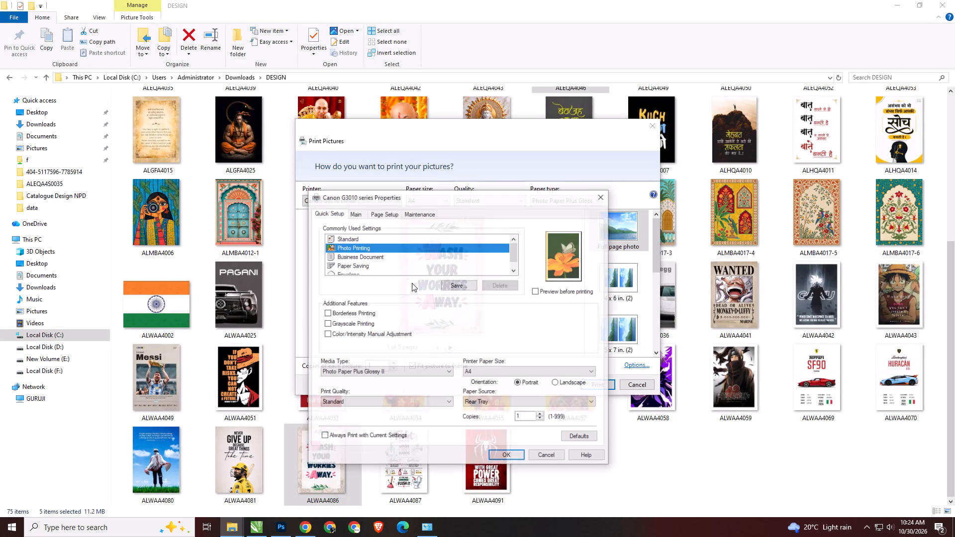
{"action": "left_click", "coordinate": [339, 315]}
{"action": "key", "text": "Return"}
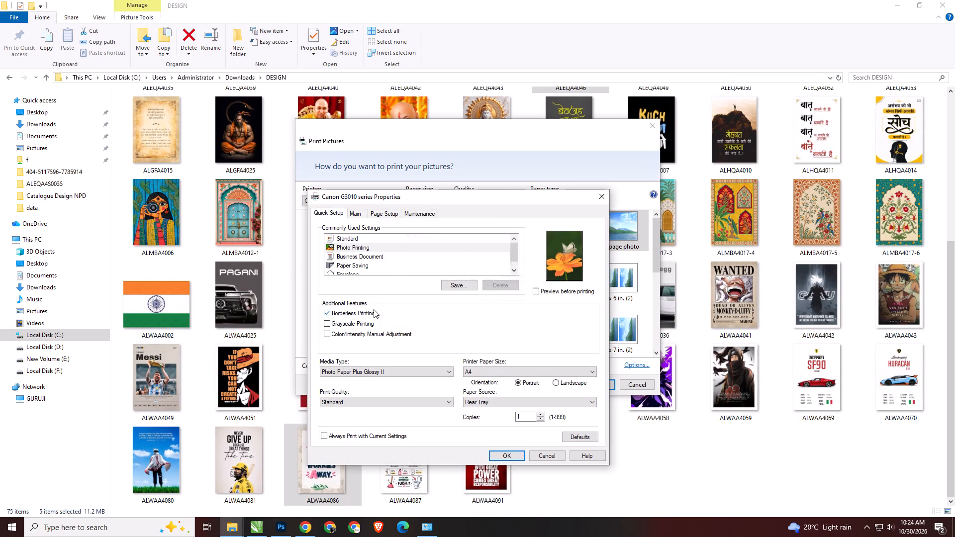
{"action": "key", "text": "Return"}
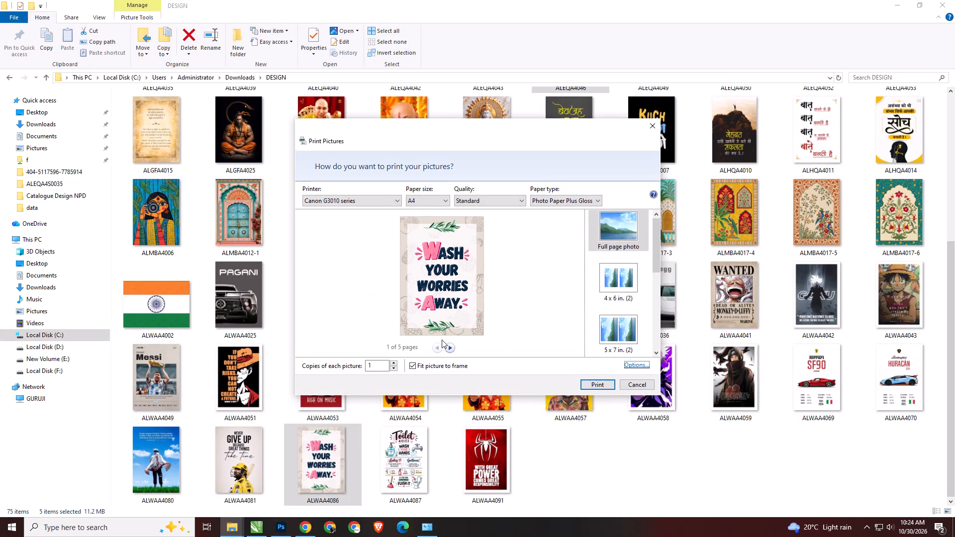
Review the print previews of all five selected images and return to the first page.
{"action": "left_click", "coordinate": [451, 345]}
{"action": "left_click", "coordinate": [451, 345]}
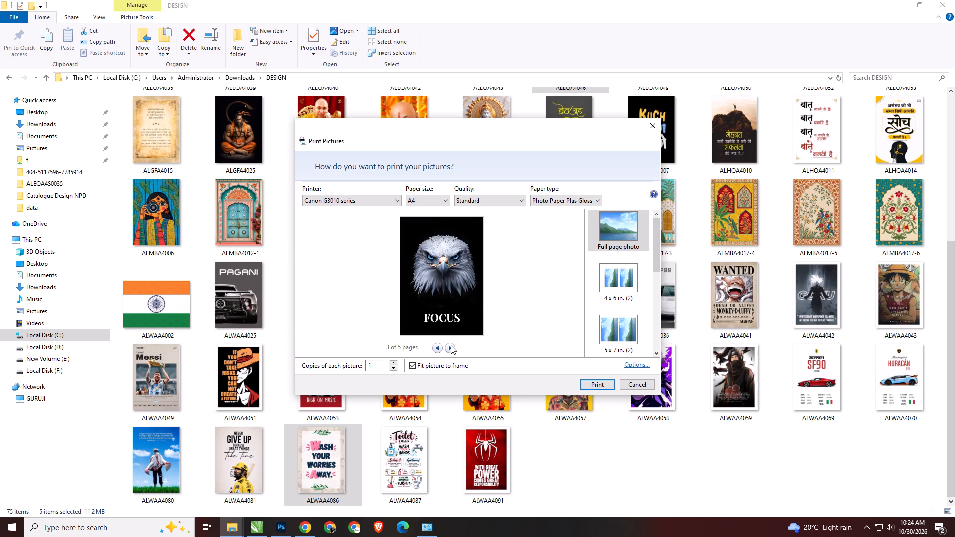
{"action": "left_click", "coordinate": [451, 345]}
{"action": "left_click", "coordinate": [451, 345]}
{"action": "left_click", "coordinate": [451, 345]}
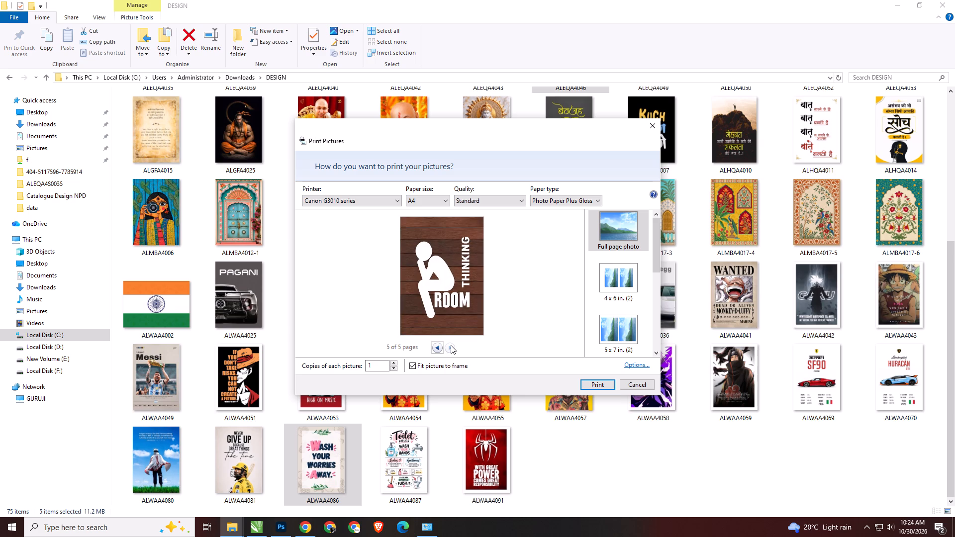
{"action": "triple_click", "coordinate": [435, 346]}
{"action": "double_click", "coordinate": [435, 346]}
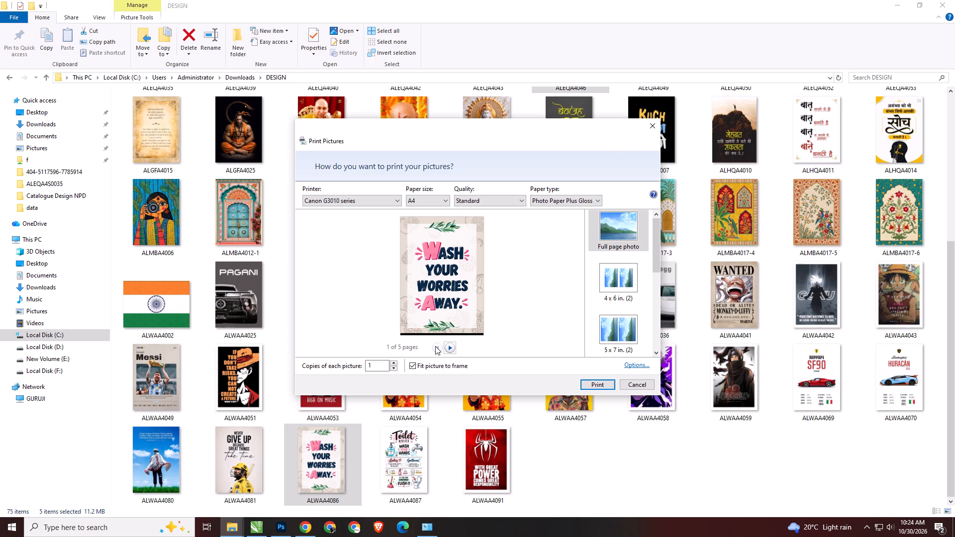
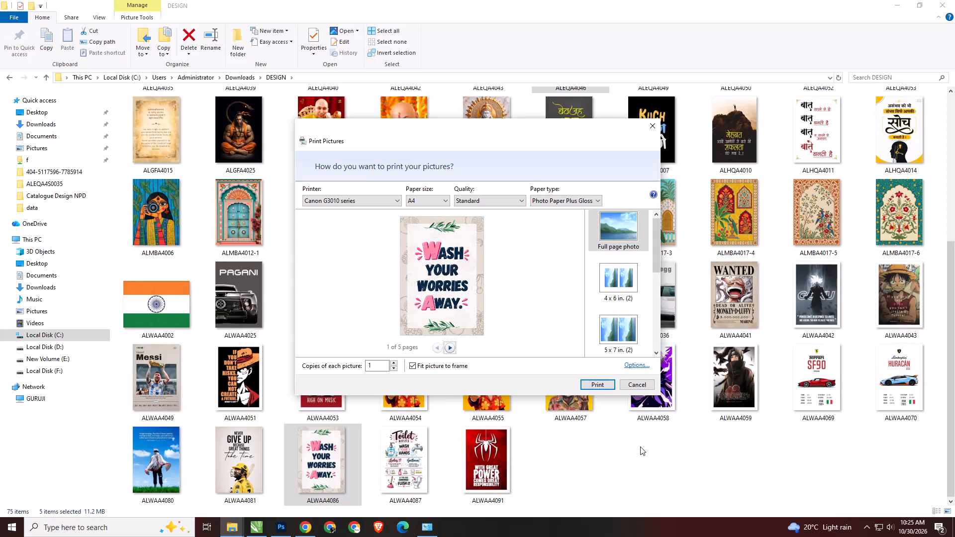
Print one copy of each of the five selected images full page on A4 with the Canon G3010 series.
{"action": "left_click", "coordinate": [602, 388]}
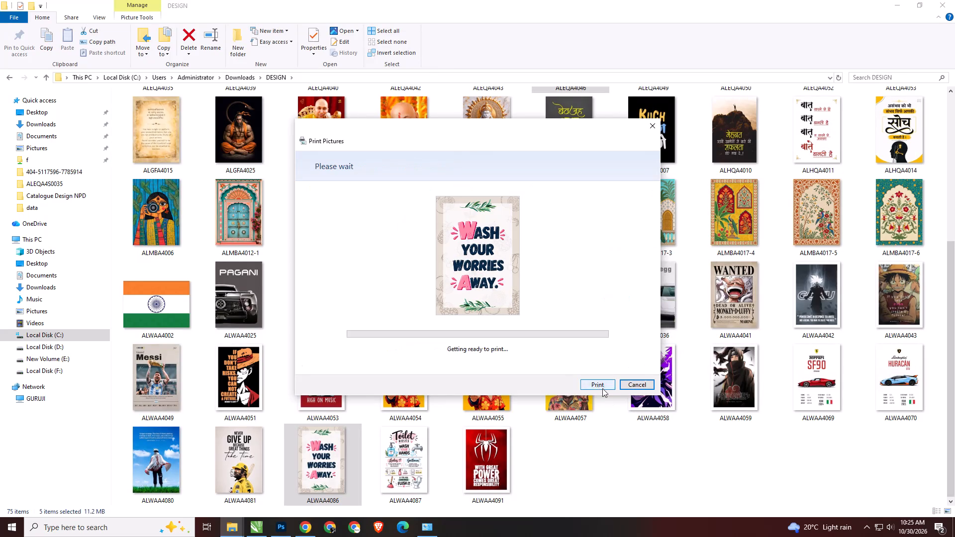
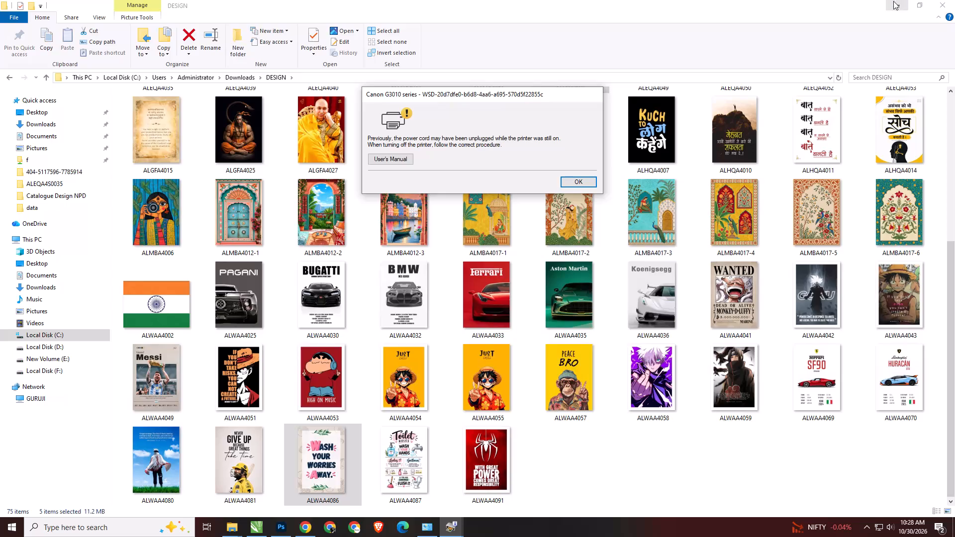
Dismiss the Canon printer notice and clear the image selection in the DESIGN folder.
{"action": "left_click", "coordinate": [579, 183]}
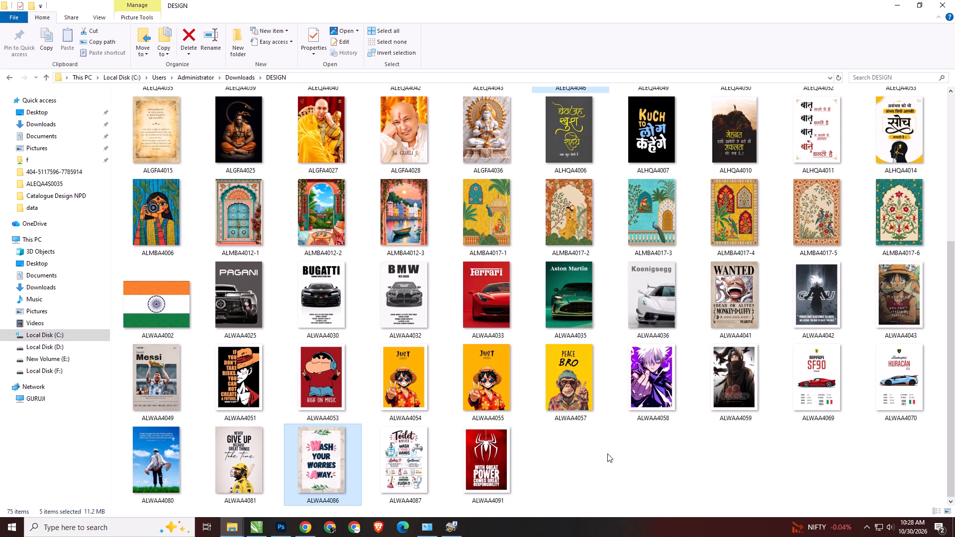
{"action": "scroll", "coordinate": [573, 395], "scroll_direction": "up", "scroll_amount": 6}
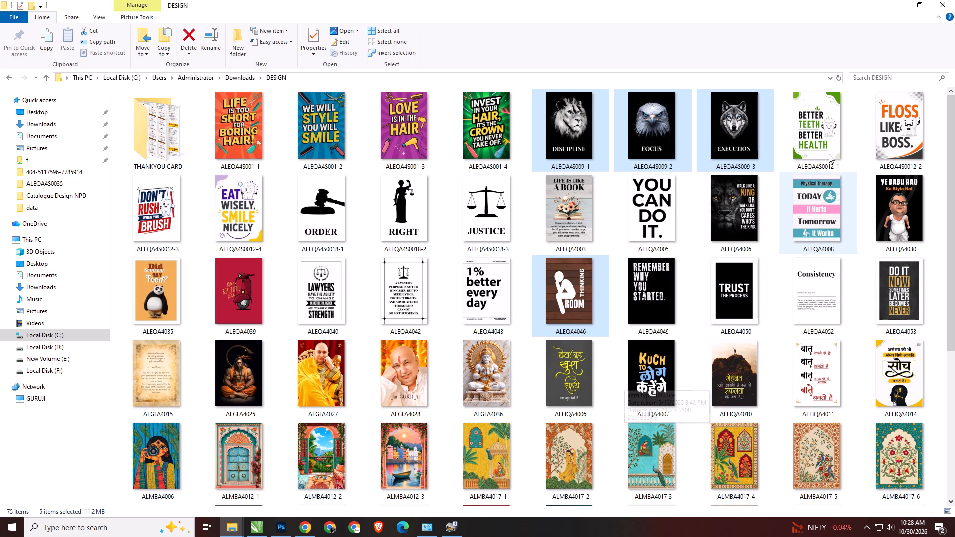
{"action": "left_click", "coordinate": [861, 37]}
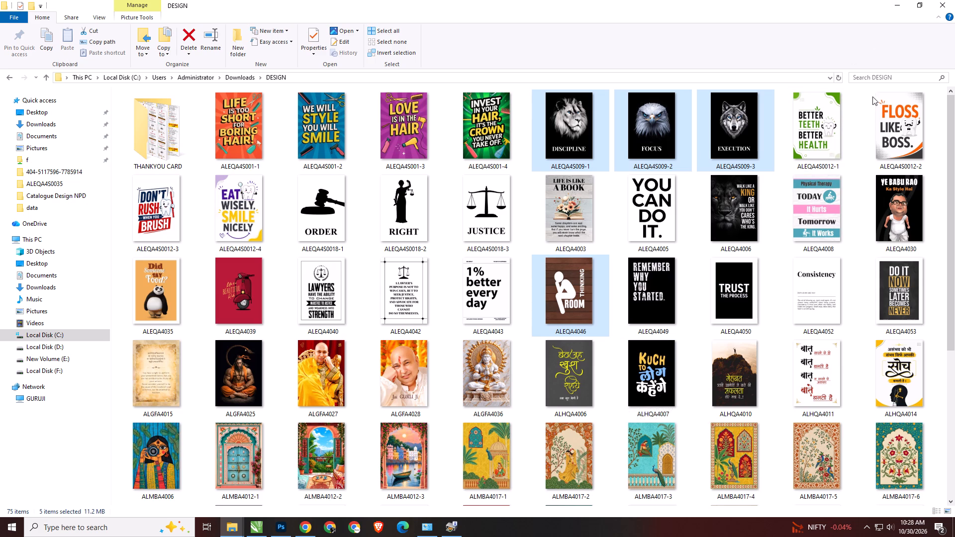
{"action": "left_click", "coordinate": [859, 102]}
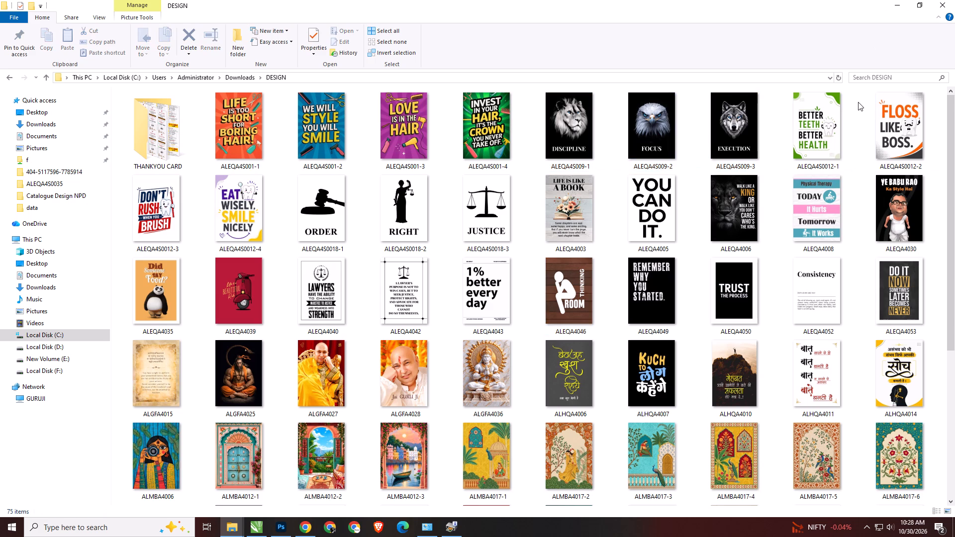
Minimize the open windows and check the progress of the full page photo job on the Canon G3010 series.
{"action": "left_click", "coordinate": [897, 0]}
{"action": "left_click", "coordinate": [897, 0]}
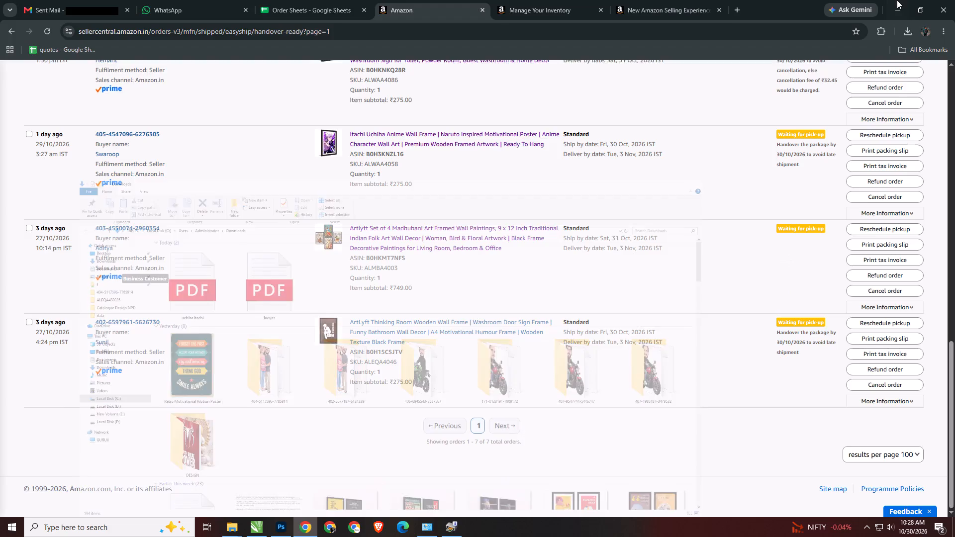
{"action": "left_click", "coordinate": [897, 0]}
{"action": "left_click", "coordinate": [590, 314]}
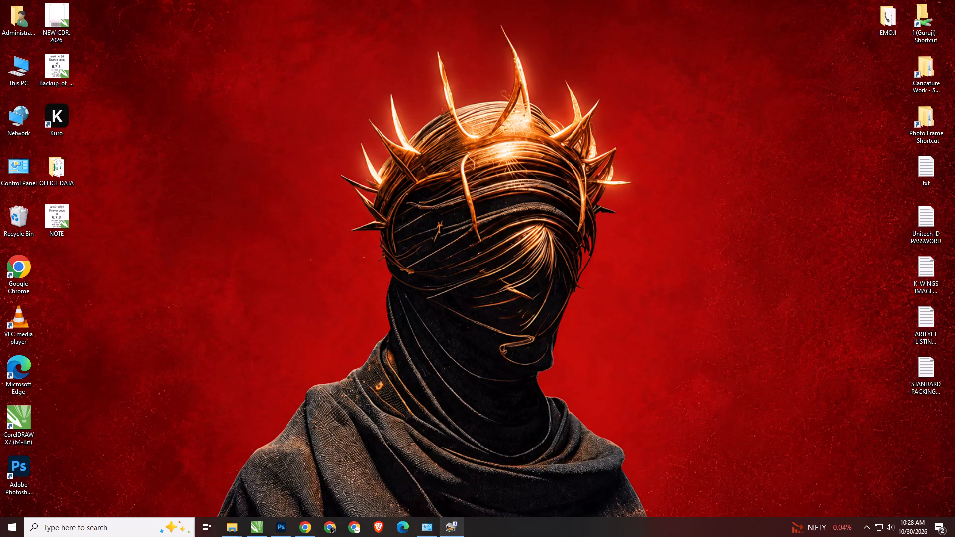
{"action": "left_click", "coordinate": [445, 536]}
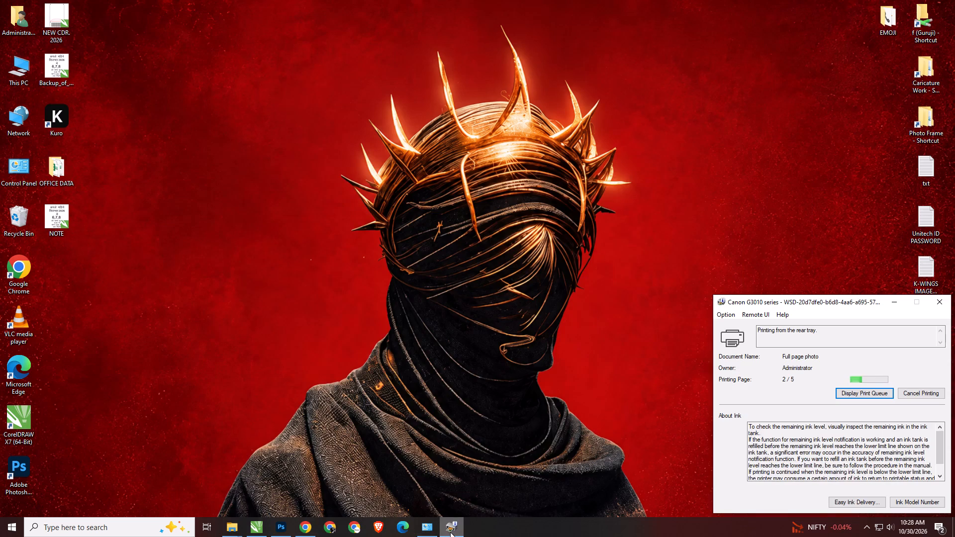
{"action": "left_click", "coordinate": [584, 450]}
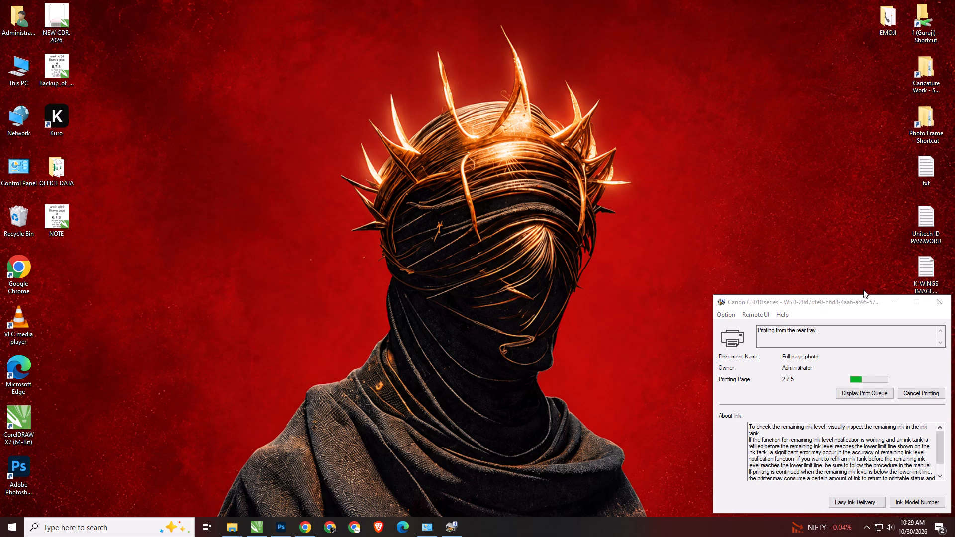
{"action": "left_click", "coordinate": [889, 300]}
{"action": "left_click", "coordinate": [533, 356]}
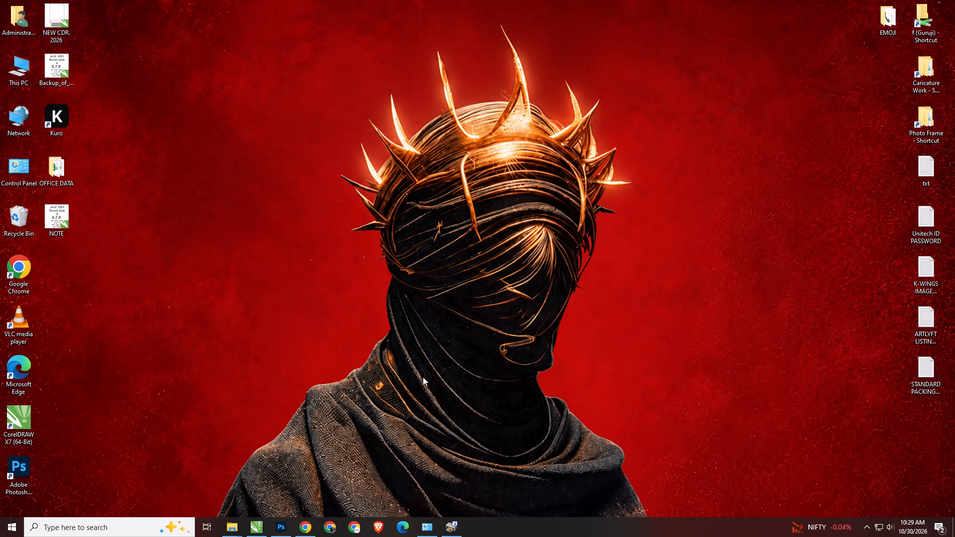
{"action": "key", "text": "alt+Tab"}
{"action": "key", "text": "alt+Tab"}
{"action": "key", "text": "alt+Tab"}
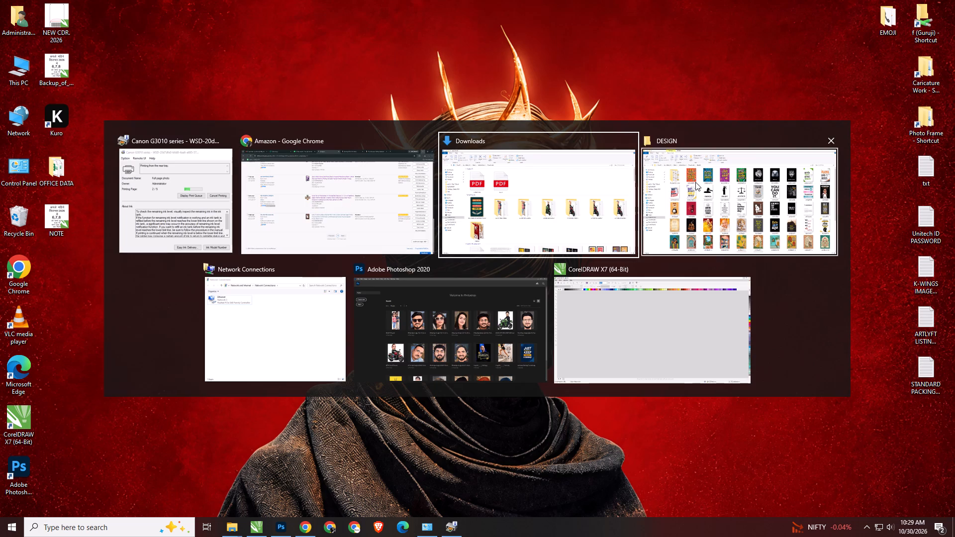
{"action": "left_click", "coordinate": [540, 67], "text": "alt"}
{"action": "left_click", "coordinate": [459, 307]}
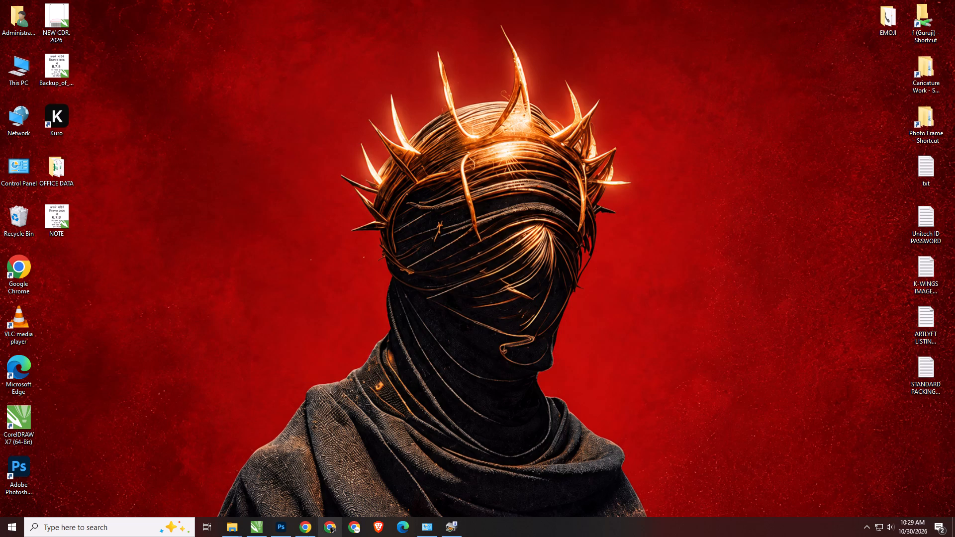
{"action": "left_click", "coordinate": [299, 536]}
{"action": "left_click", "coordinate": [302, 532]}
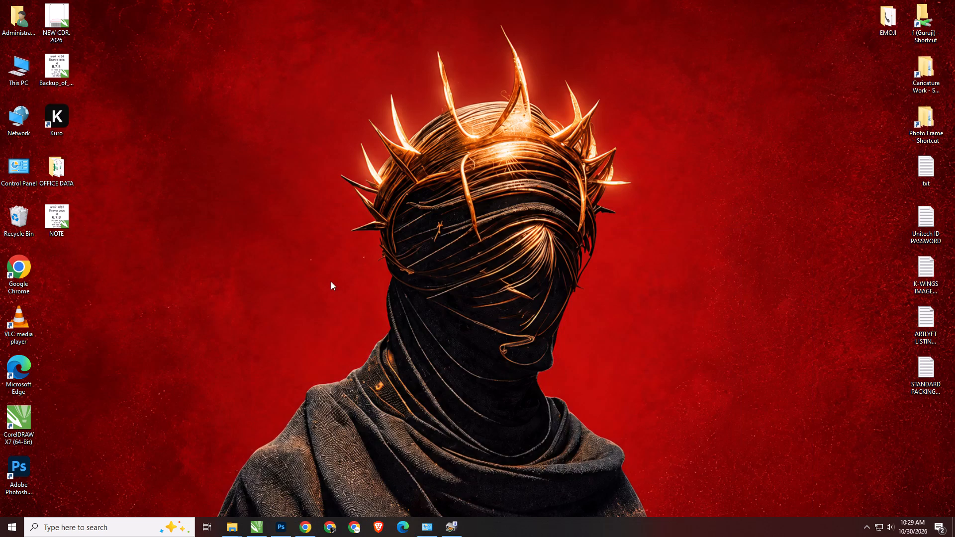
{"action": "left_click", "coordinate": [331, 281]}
Look through the Downloads folder to examine the PDF files from today, this week and last week.
{"action": "key", "text": "alt+Tab"}
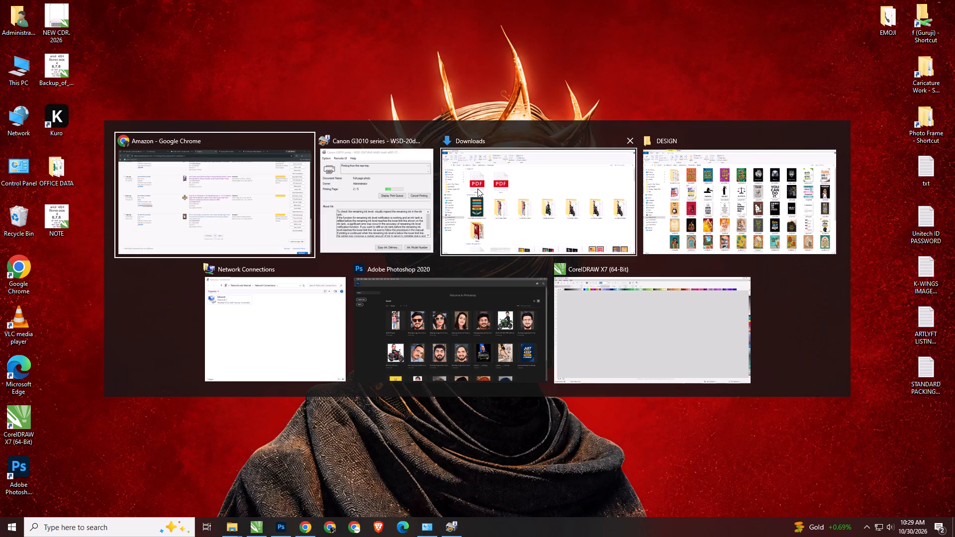
{"action": "key", "text": "alt+Tab"}
{"action": "key", "text": "alt+Tab"}
{"action": "left_click", "coordinate": [474, 142]}
{"action": "scroll", "coordinate": [479, 259], "scroll_direction": "down", "scroll_amount": 1}
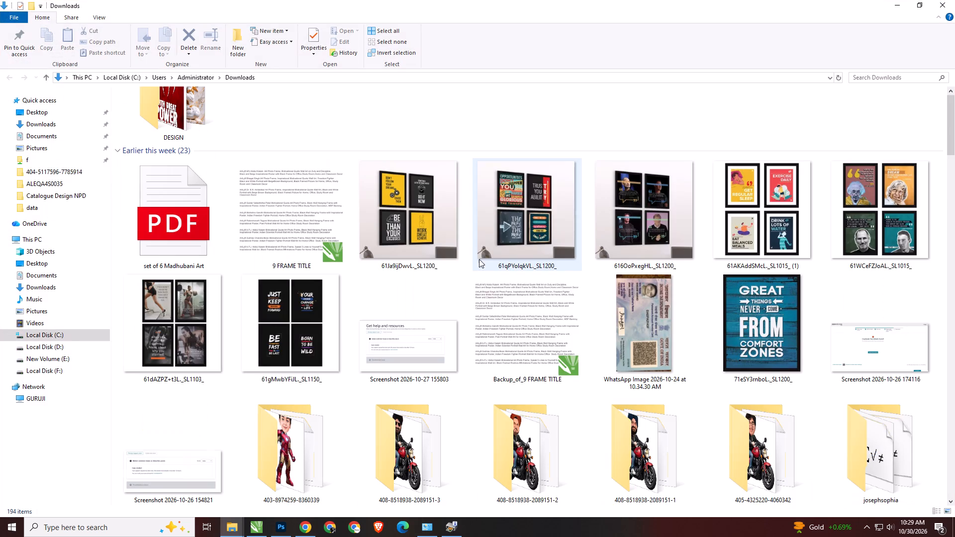
{"action": "left_click", "coordinate": [179, 237]}
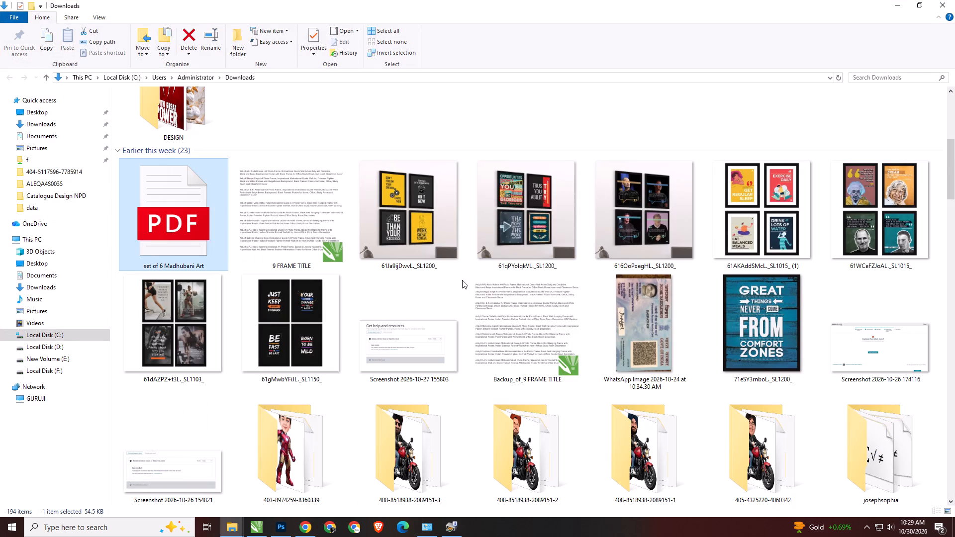
{"action": "scroll", "coordinate": [462, 280], "scroll_direction": "down", "scroll_amount": 2}
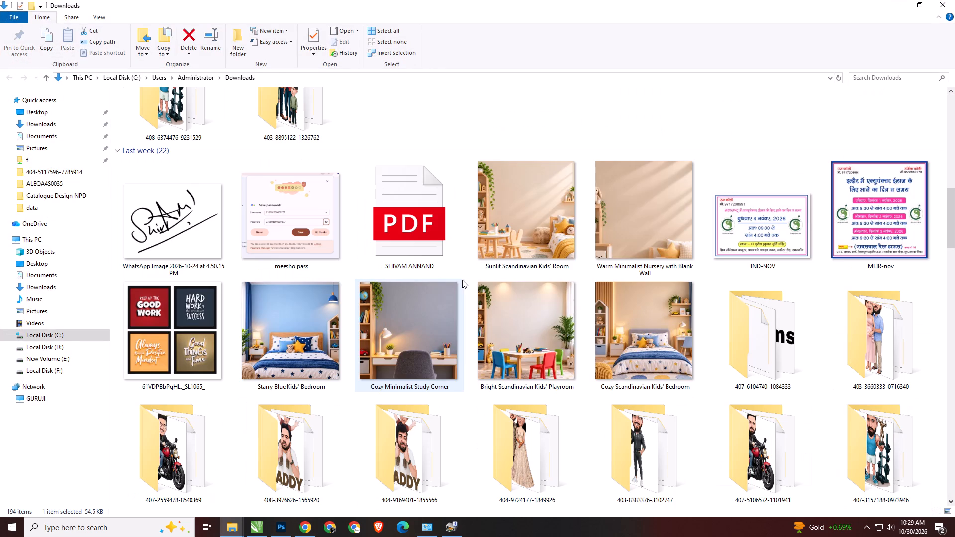
{"action": "left_click", "coordinate": [414, 225]}
{"action": "scroll", "coordinate": [416, 228], "scroll_direction": "up", "scroll_amount": 5}
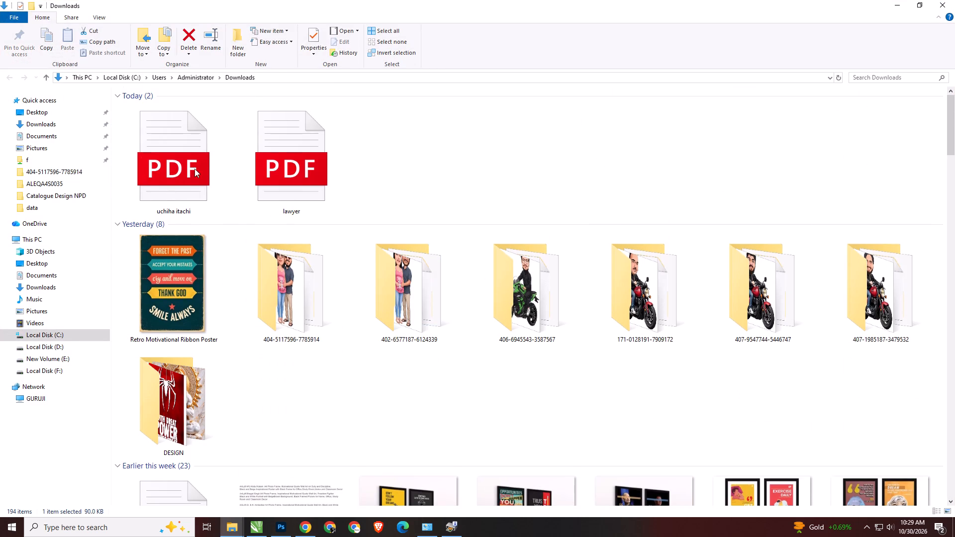
{"action": "left_click", "coordinate": [482, 137]}
{"action": "scroll", "coordinate": [471, 216], "scroll_direction": "down", "scroll_amount": 2}
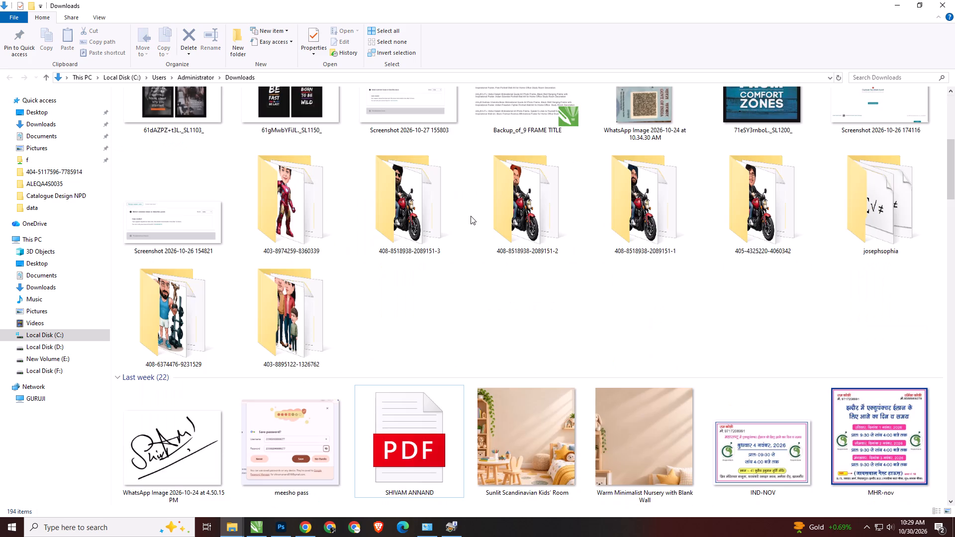
{"action": "scroll", "coordinate": [407, 236], "scroll_direction": "up", "scroll_amount": 4}
{"action": "left_click", "coordinate": [434, 191]}
In Seller Central, open the Thinking Room and Itachi Uchiha frame orders in separate tabs and switch to the Thinking Room order.
{"action": "key", "text": "alt+Tab"}
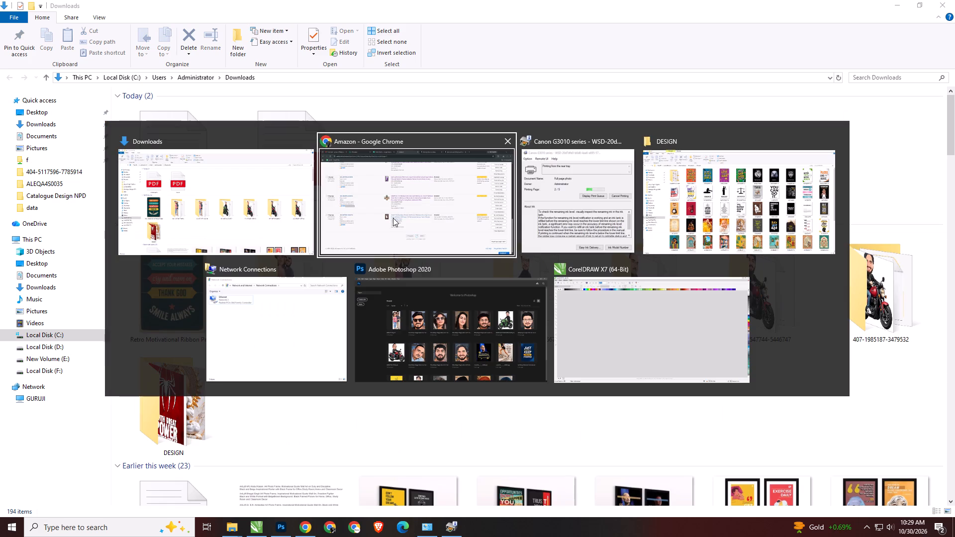
{"action": "left_click", "coordinate": [393, 218], "text": "alt"}
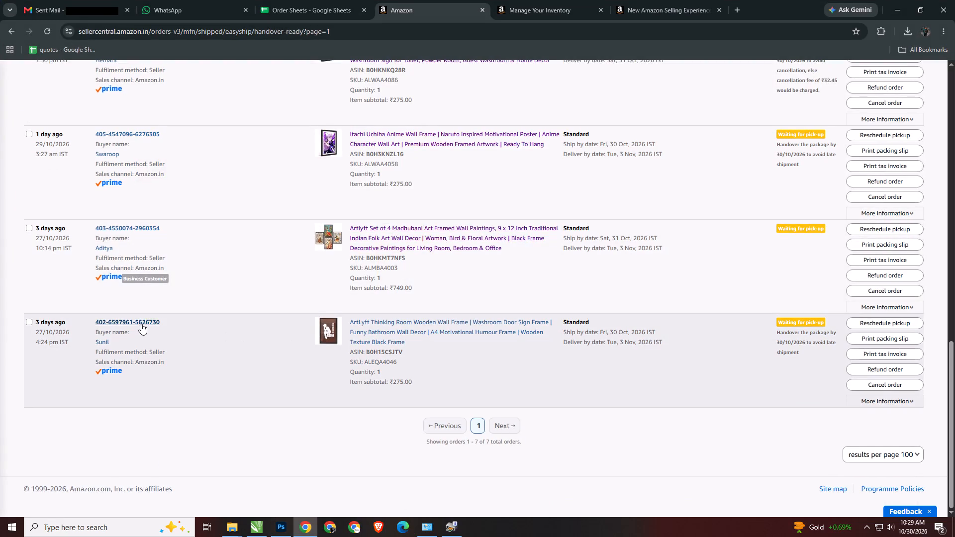
{"action": "middle_click", "coordinate": [142, 323]}
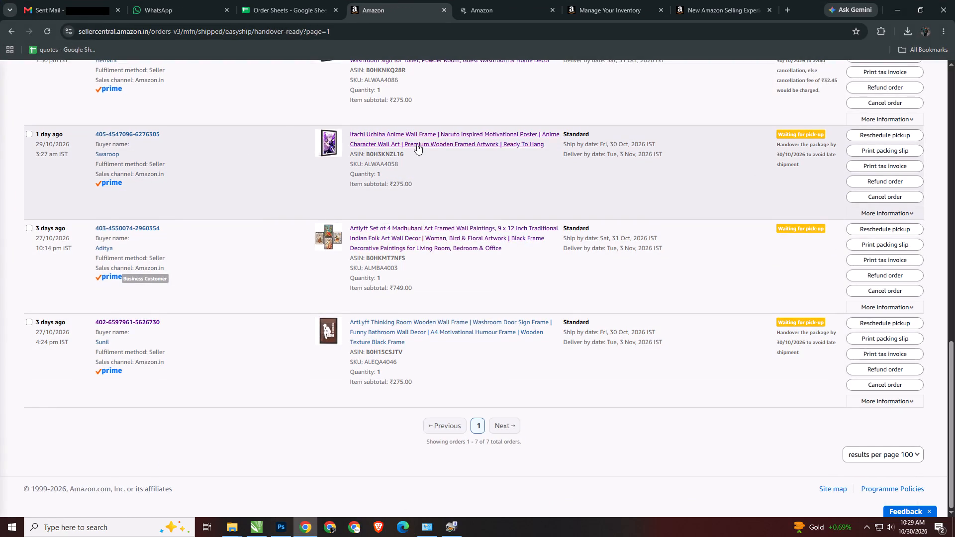
{"action": "middle_click", "coordinate": [143, 133]}
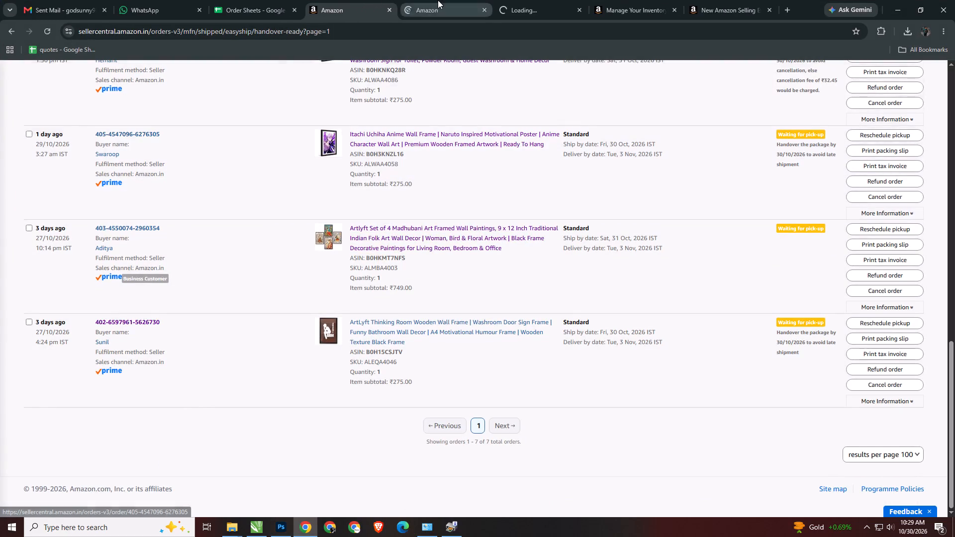
{"action": "left_click", "coordinate": [438, 0]}
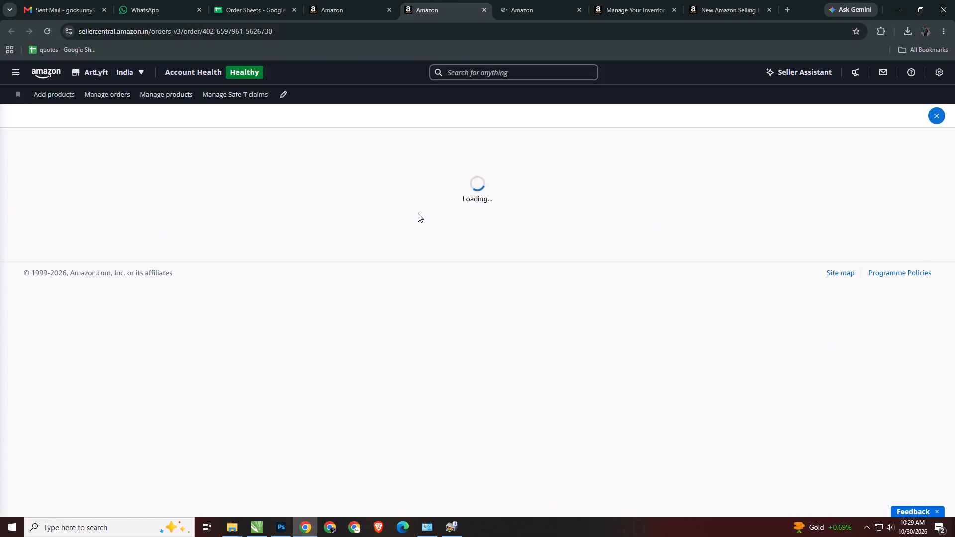
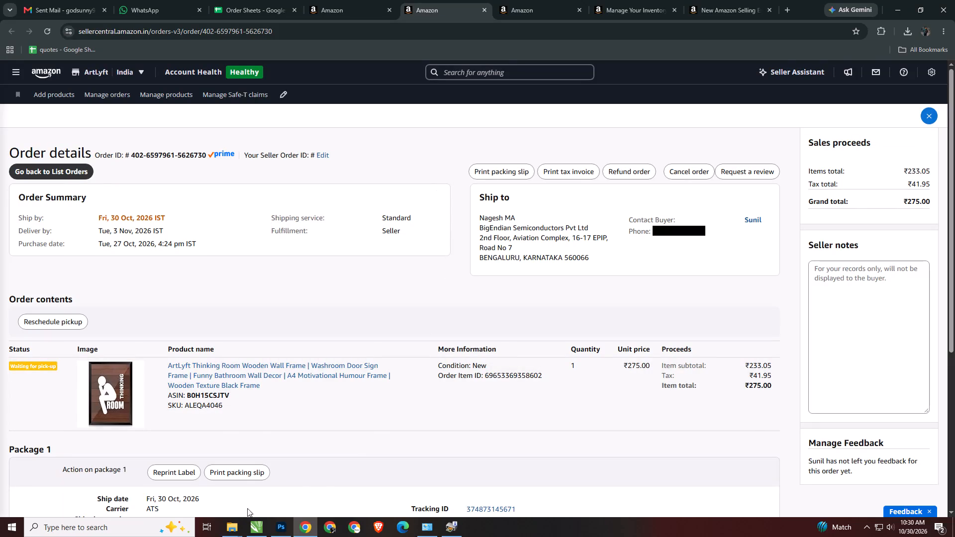
Reprint the Thinking Room order's shipping label and invoice, save the PDF as Thinking Room in Downloads, and close the order's tab.
{"action": "left_click", "coordinate": [174, 468]}
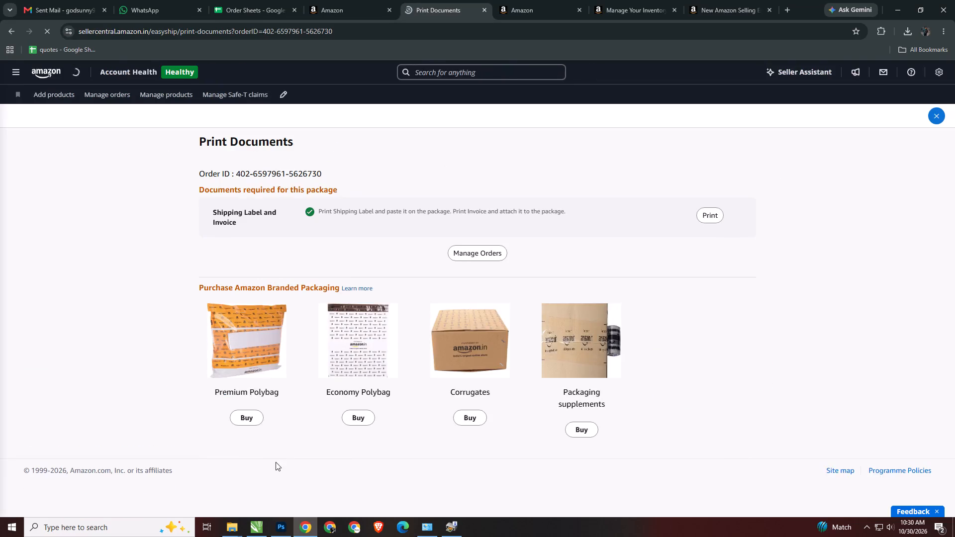
{"action": "left_click", "coordinate": [707, 245]}
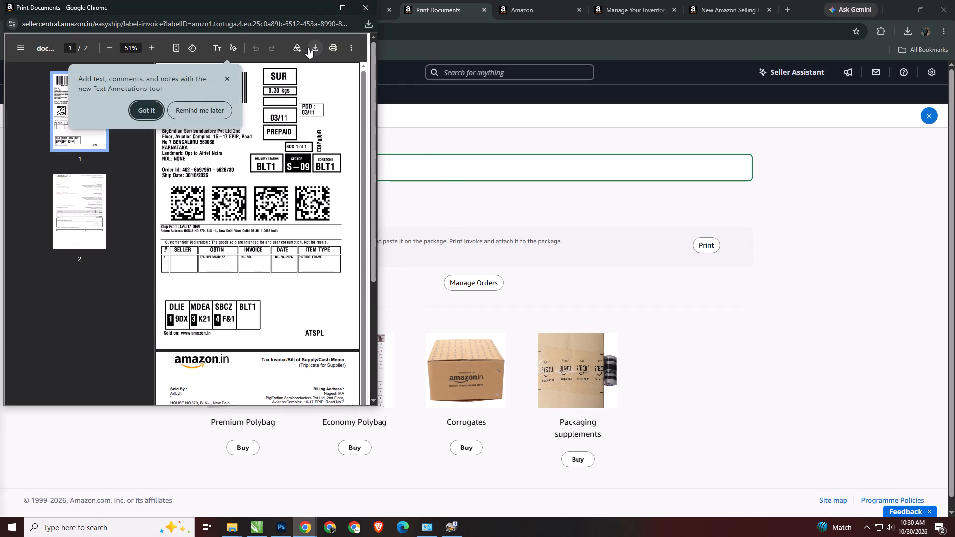
{"action": "left_click", "coordinate": [319, 46]}
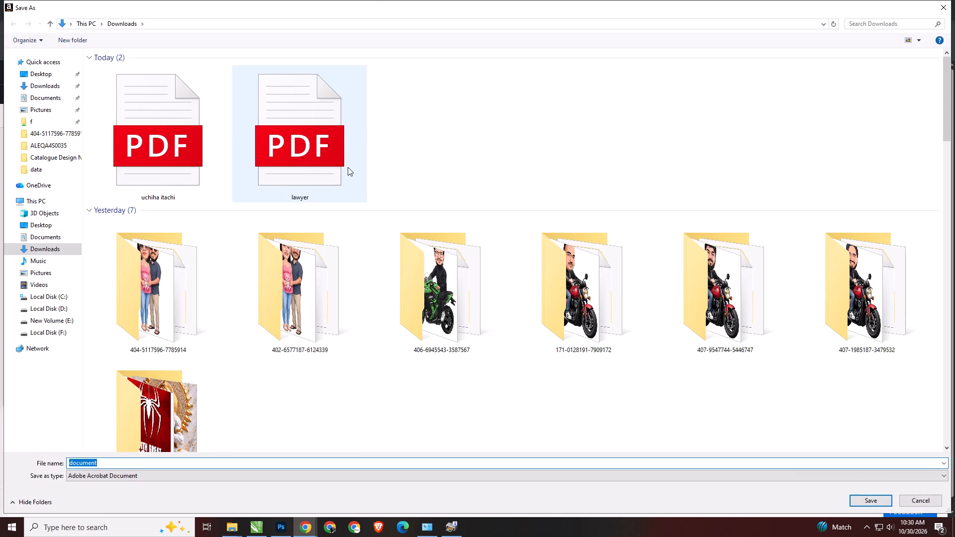
{"action": "type", "text": "Thinking Room"}
{"action": "key", "text": "space"}
{"action": "key", "text": "Return"}
{"action": "left_click", "coordinate": [359, 1]}
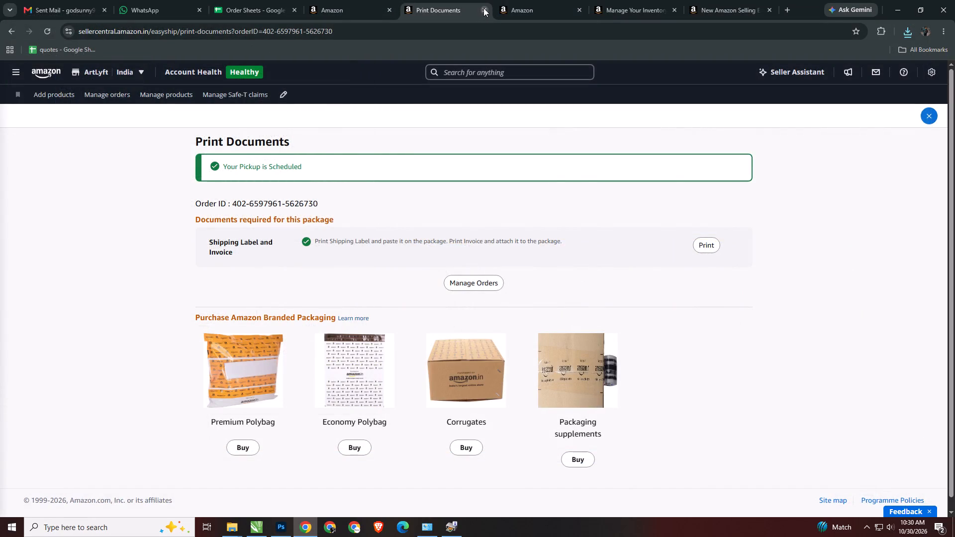
{"action": "left_click", "coordinate": [484, 8]}
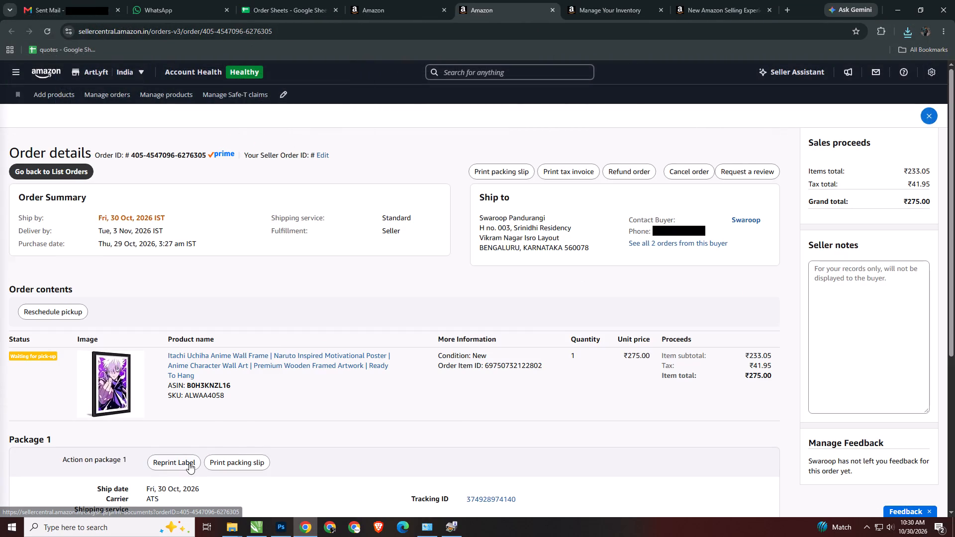
Reprint the Itachi Uchiha frame order's shipping label and invoice, save the PDF as Goku in Downloads, and close the order's tab.
{"action": "left_click", "coordinate": [189, 463]}
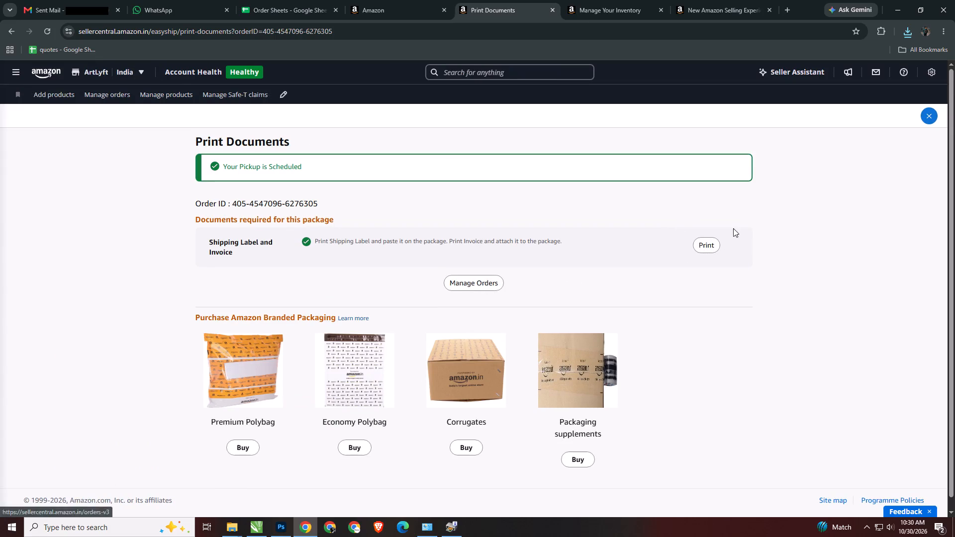
{"action": "left_click", "coordinate": [708, 245]}
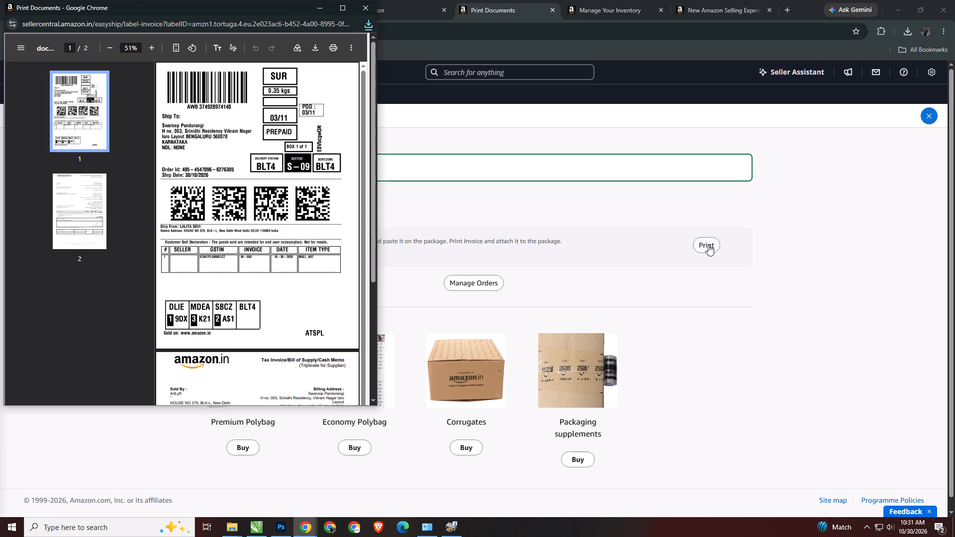
{"action": "left_click", "coordinate": [313, 43]}
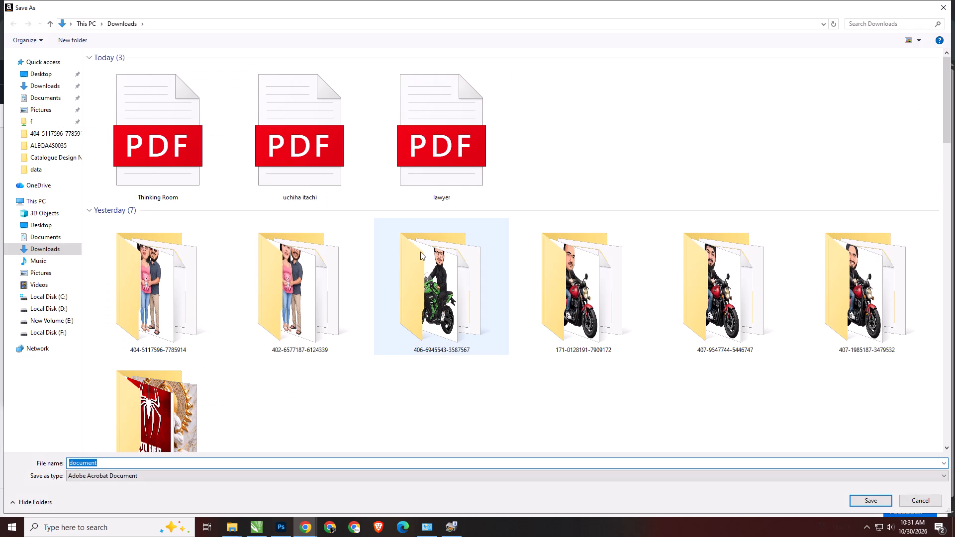
{"action": "type", "text": "Goku"}
{"action": "key", "text": "space"}
{"action": "key", "text": "Return"}
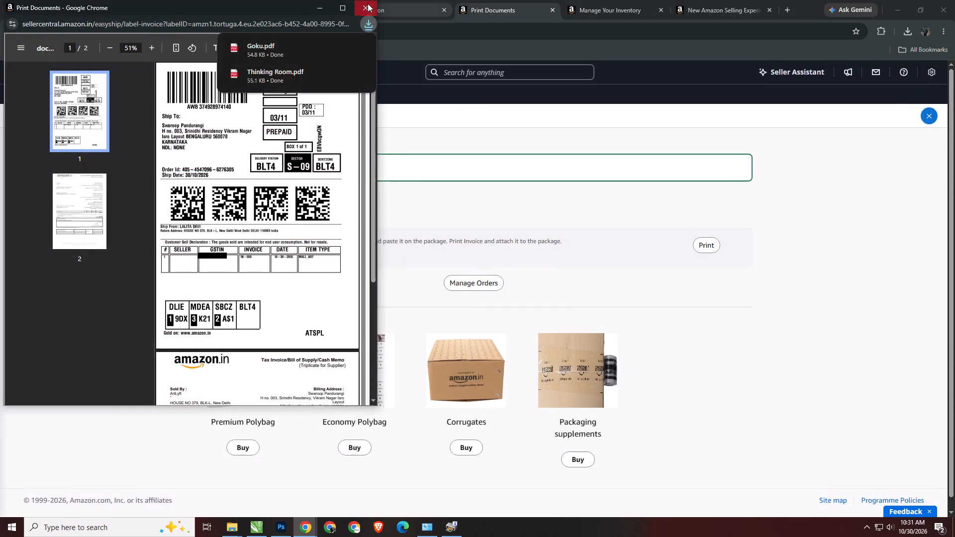
{"action": "left_click", "coordinate": [367, 3]}
{"action": "left_click", "coordinate": [553, 7]}
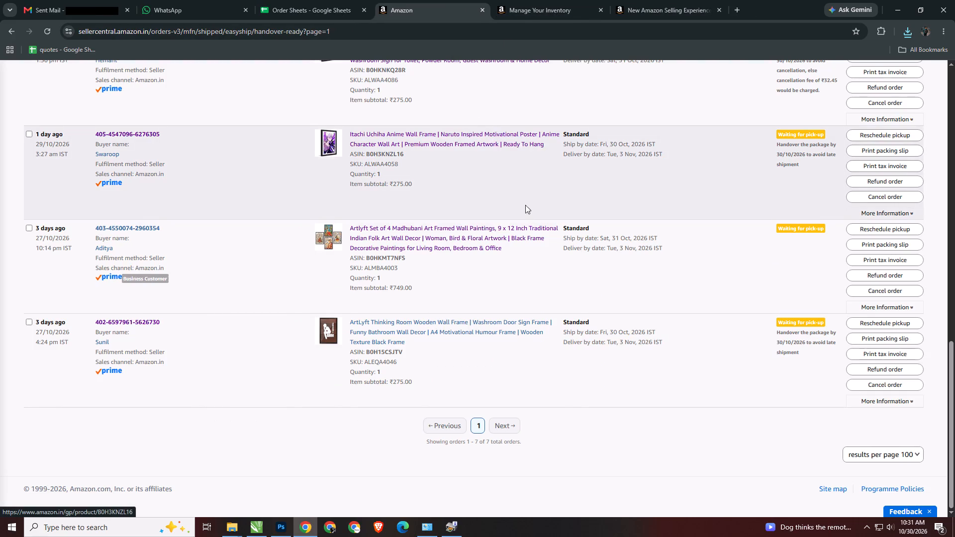
Look through the Easy Ship orders waiting for pickup to examine their products, ship-by dates and statuses.
{"action": "scroll", "coordinate": [483, 308], "scroll_direction": "up", "scroll_amount": 2}
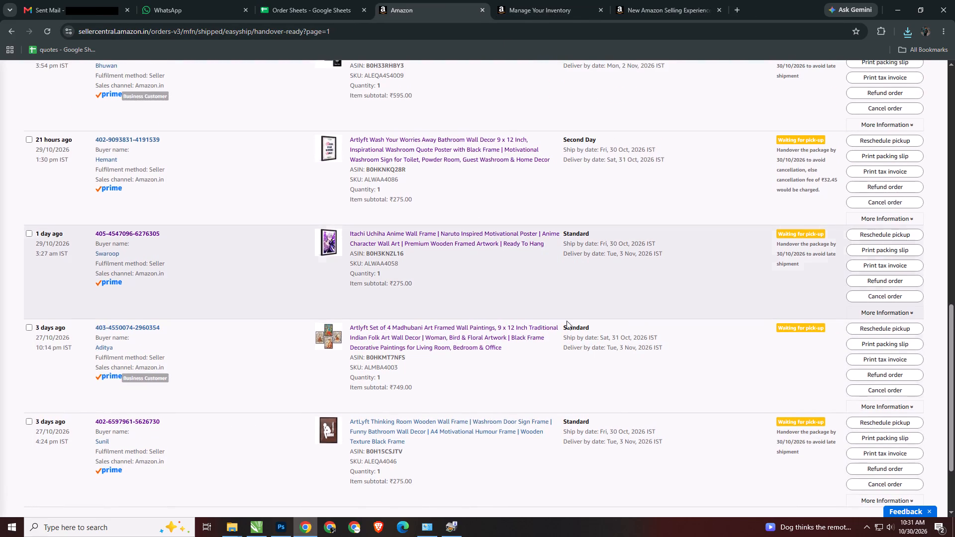
{"action": "scroll", "coordinate": [673, 362], "scroll_direction": "up", "scroll_amount": 2}
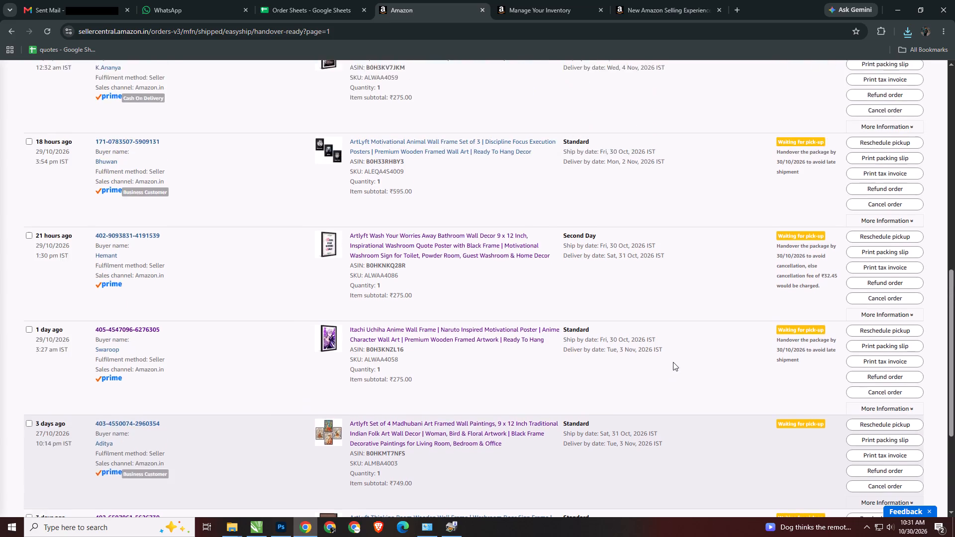
{"action": "scroll", "coordinate": [673, 362], "scroll_direction": "up", "scroll_amount": 1}
{"action": "scroll", "coordinate": [705, 221], "scroll_direction": "up", "scroll_amount": 2}
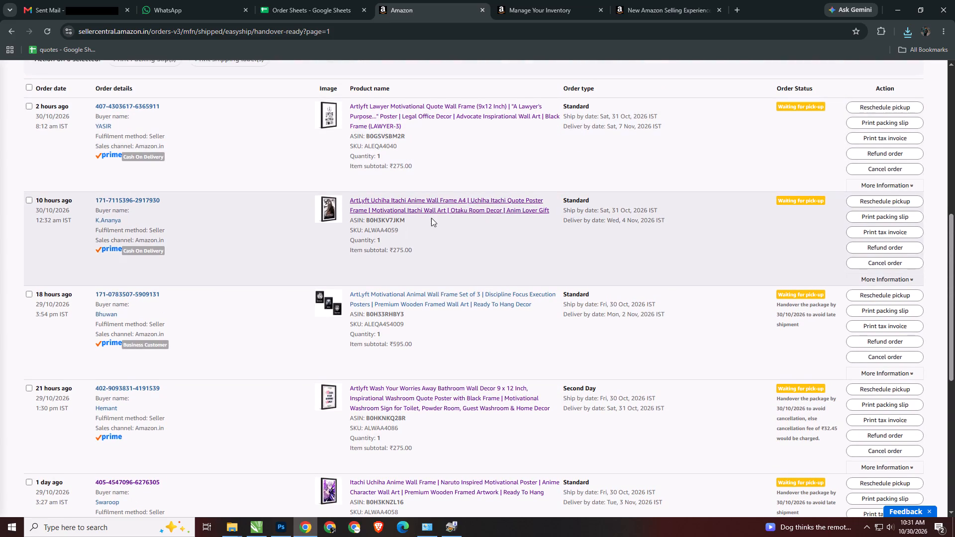
{"action": "scroll", "coordinate": [431, 218], "scroll_direction": "down", "scroll_amount": 3}
{"action": "scroll", "coordinate": [513, 282], "scroll_direction": "up", "scroll_amount": 12}
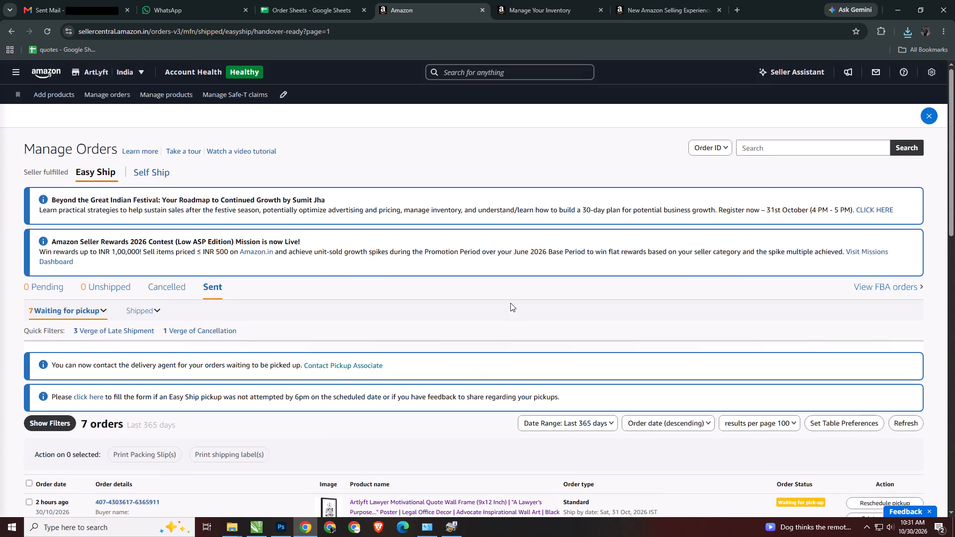
{"action": "scroll", "coordinate": [455, 254], "scroll_direction": "up", "scroll_amount": 5}
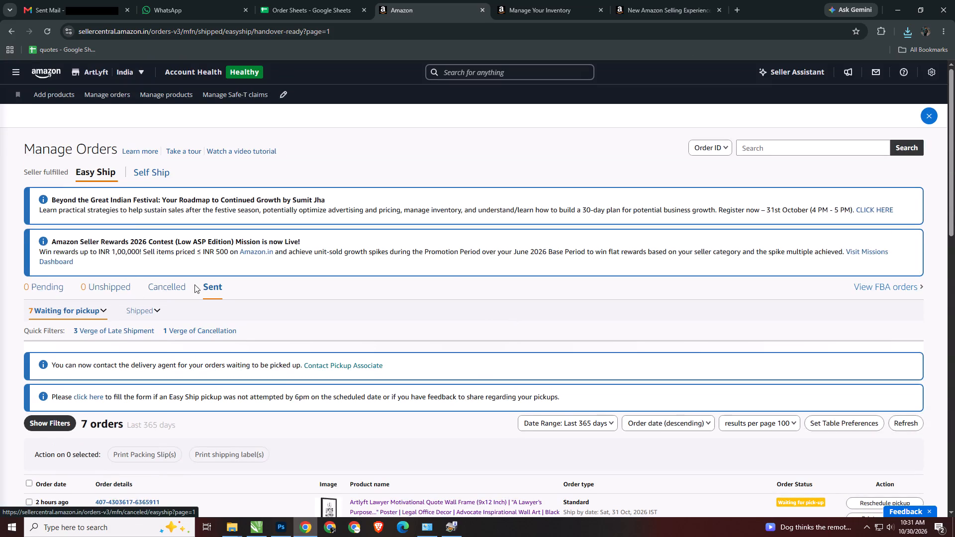
Check the cancelled Easy Ship orders and return to the list of sent orders waiting for pickup.
{"action": "left_click", "coordinate": [162, 284]}
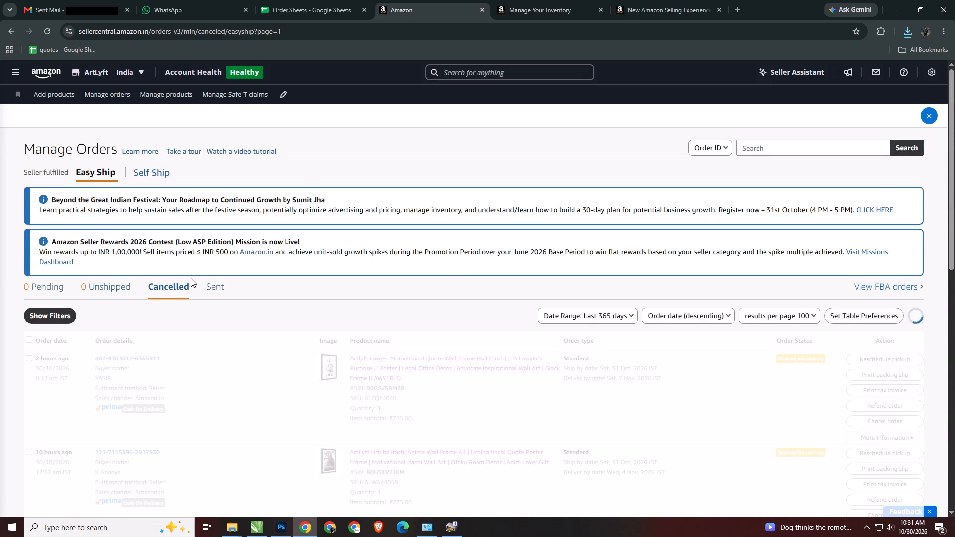
{"action": "scroll", "coordinate": [275, 283], "scroll_direction": "down", "scroll_amount": 1}
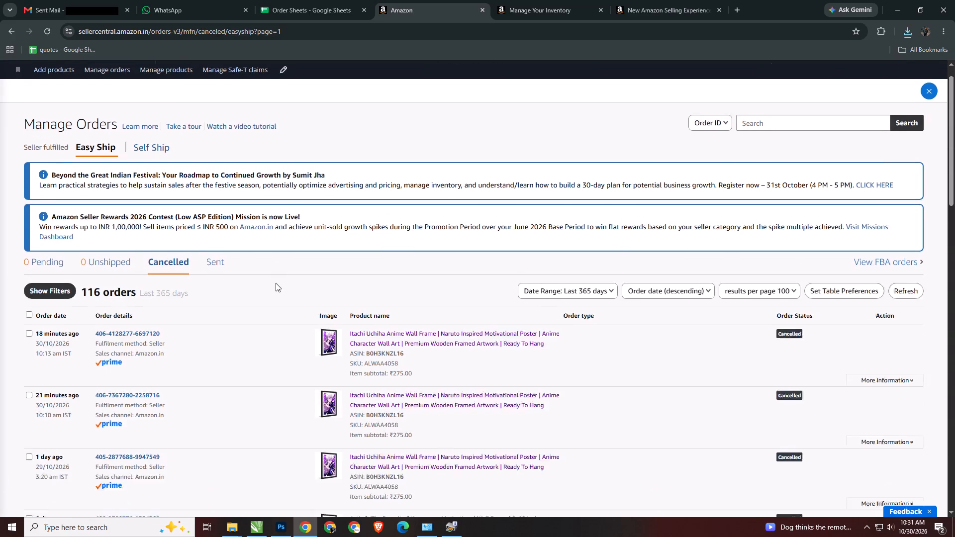
{"action": "scroll", "coordinate": [276, 283], "scroll_direction": "down", "scroll_amount": 1}
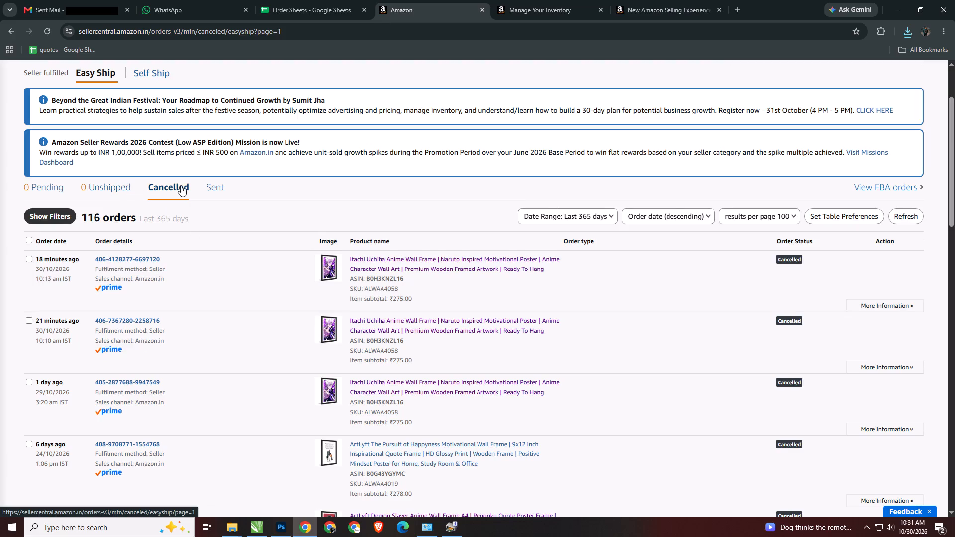
{"action": "left_click", "coordinate": [214, 186]}
{"action": "scroll", "coordinate": [465, 310], "scroll_direction": "down", "scroll_amount": 5}
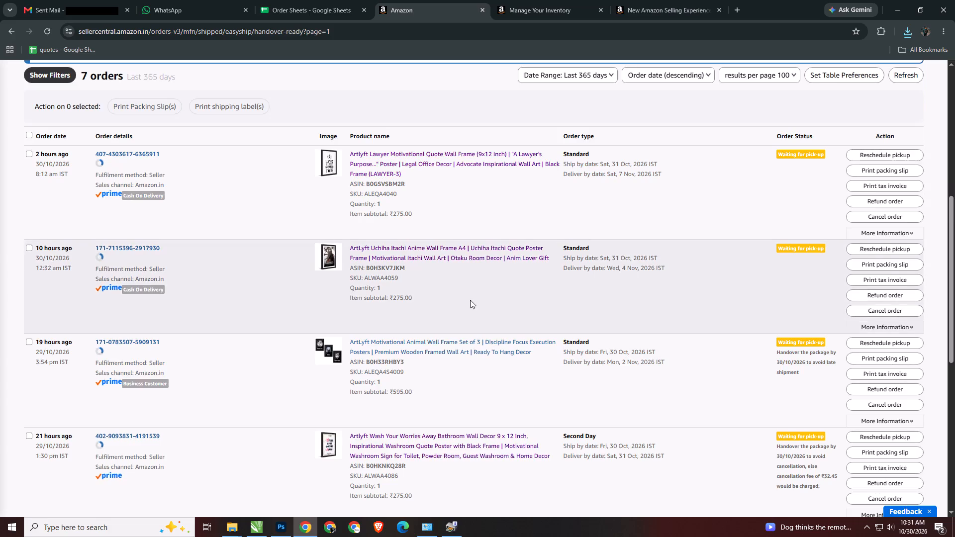
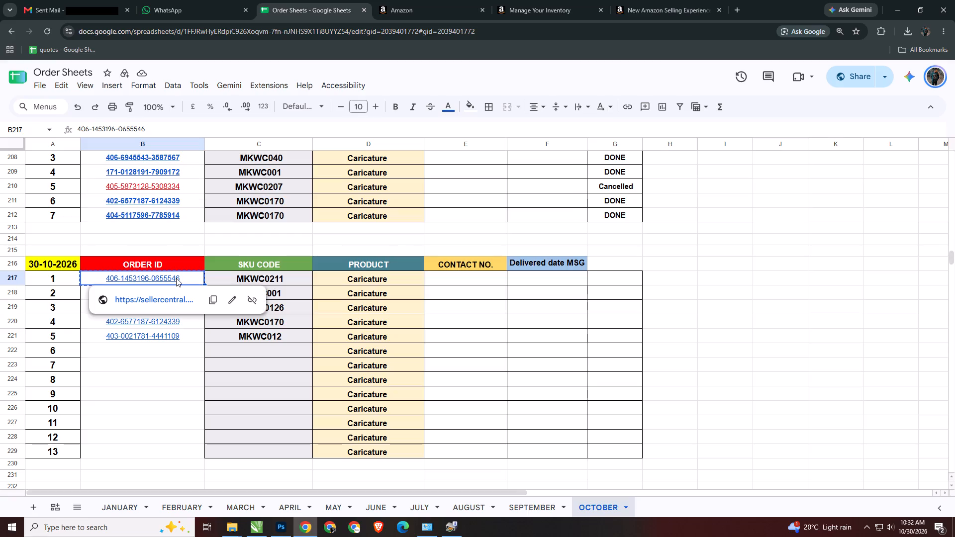
Make the first order ID in the 30-10-2026 table of the October order sheet bold.
{"action": "key", "text": "ctrl+v"}
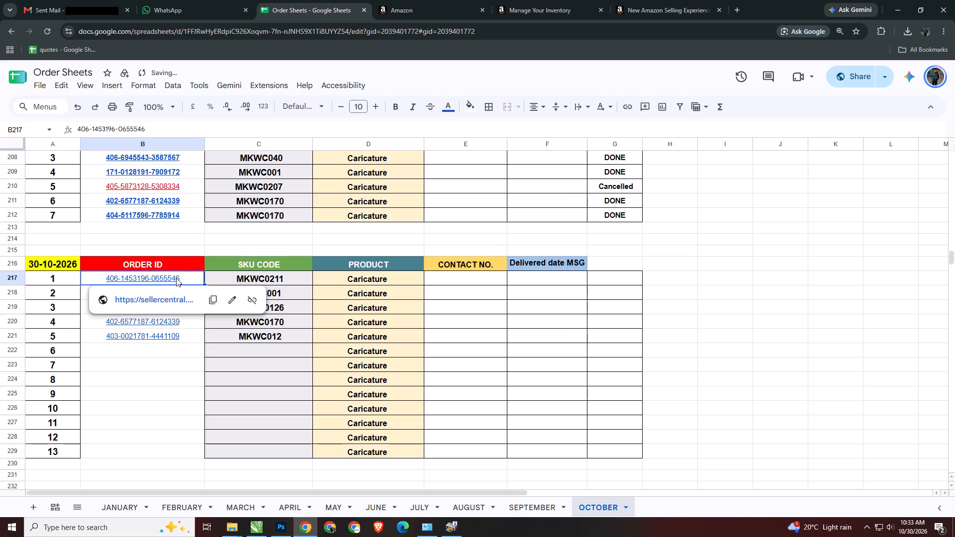
{"action": "key", "text": "ctrl+b"}
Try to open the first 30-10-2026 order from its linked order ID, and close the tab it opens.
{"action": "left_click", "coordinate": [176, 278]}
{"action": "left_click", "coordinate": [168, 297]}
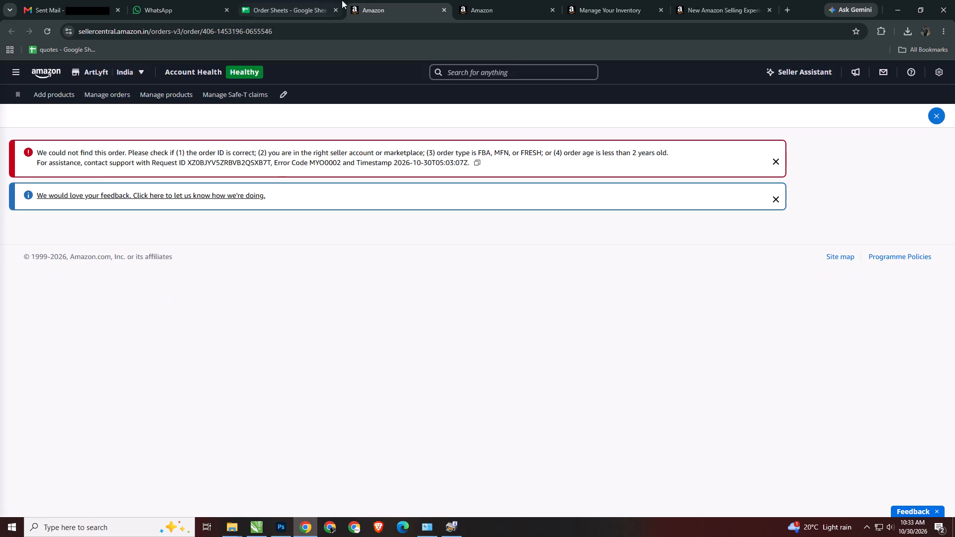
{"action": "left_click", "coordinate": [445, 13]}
Switch the Seller Central account from ArtLyft to Regalocasila, India.
{"action": "left_click", "coordinate": [587, 0]}
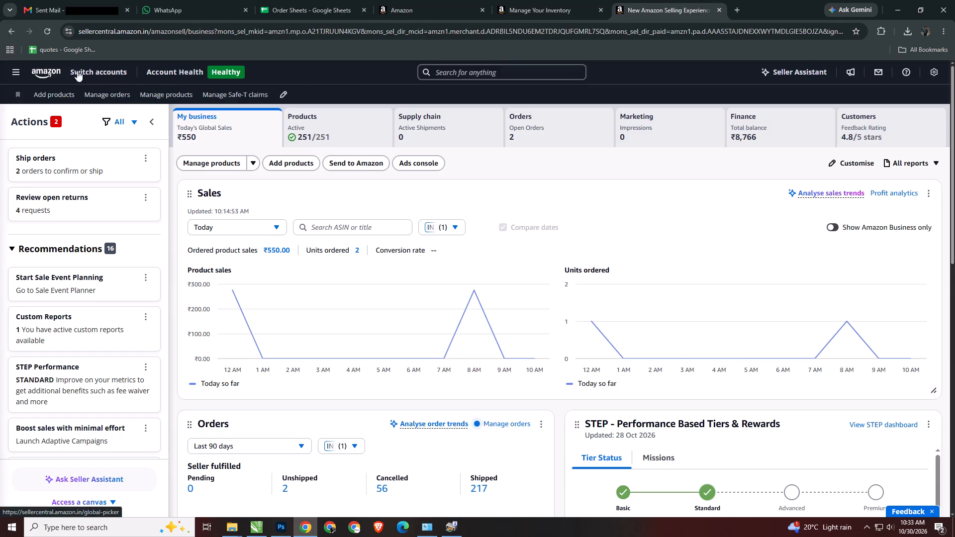
{"action": "left_click", "coordinate": [98, 71]}
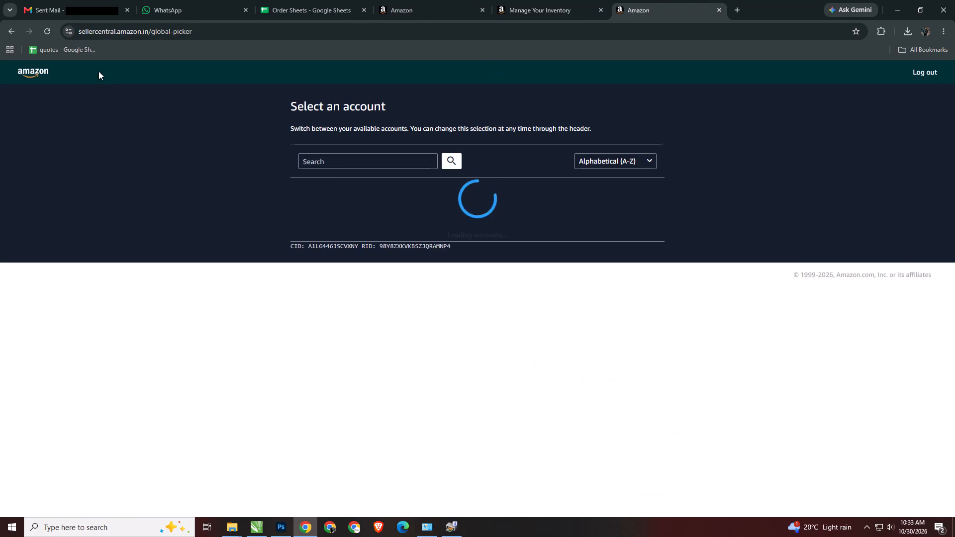
{"action": "left_click", "coordinate": [349, 219]}
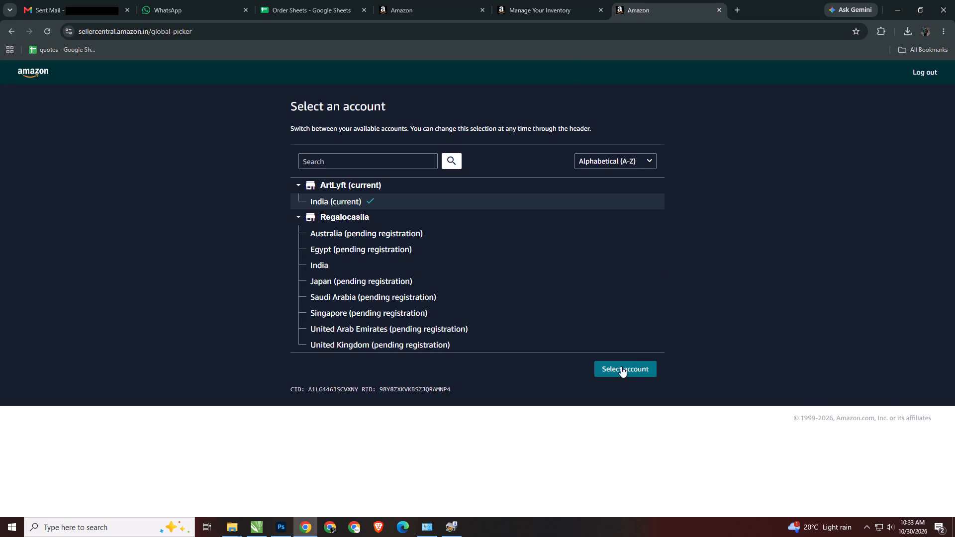
{"action": "left_click", "coordinate": [318, 266]}
{"action": "left_click", "coordinate": [638, 369]}
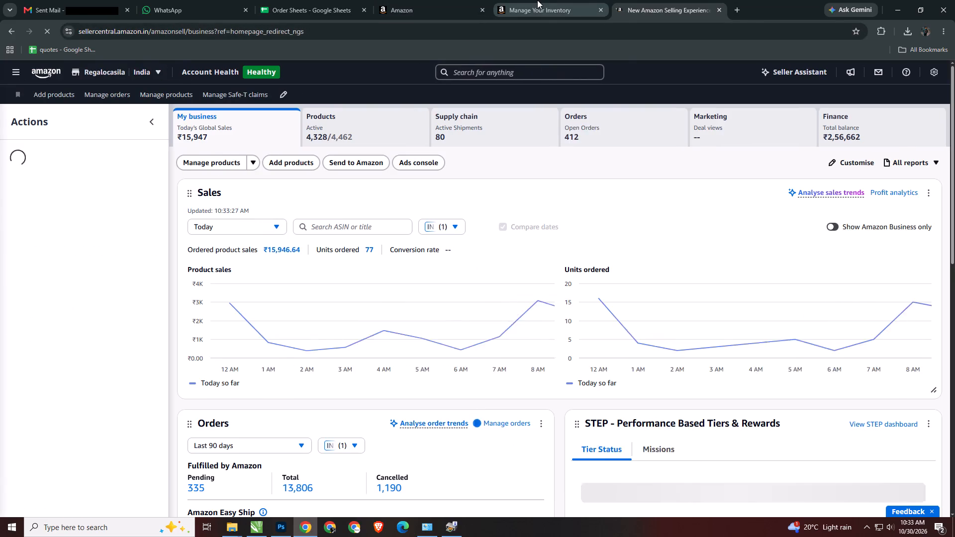
Refresh the Easy Ship orders for Regalocasila and look through those waiting for pickup, examining their products and ship-by dates.
{"action": "left_click", "coordinate": [537, 0]}
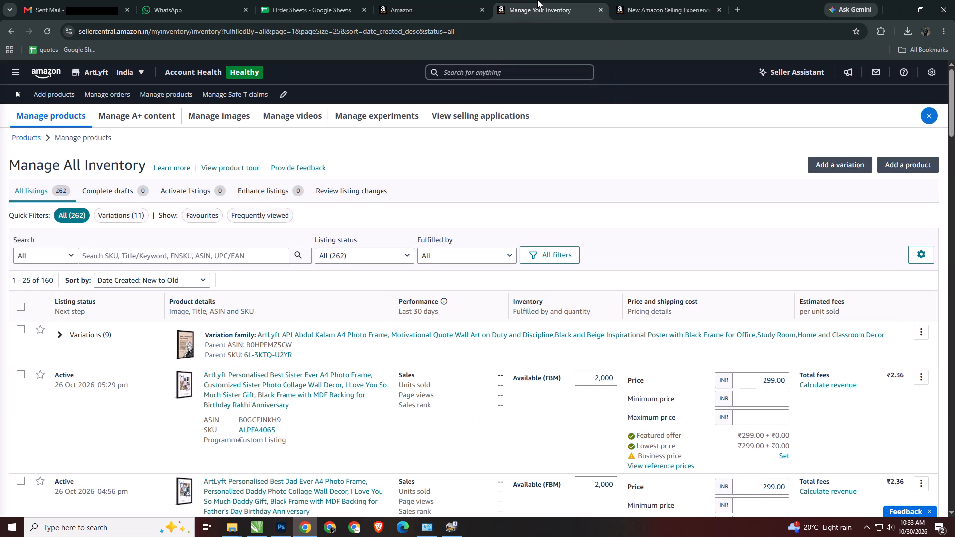
{"action": "left_click", "coordinate": [452, 0]}
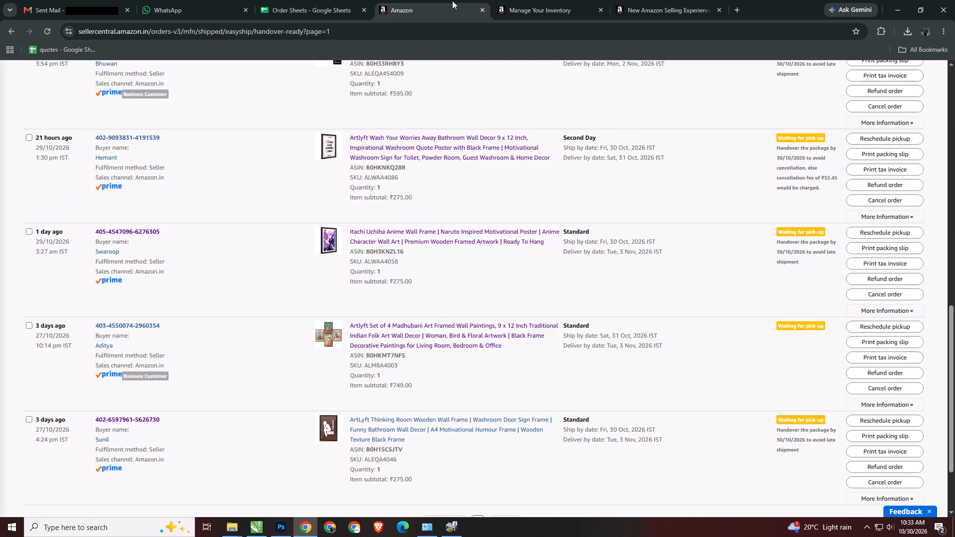
{"action": "scroll", "coordinate": [846, 134], "scroll_direction": "up", "scroll_amount": 11}
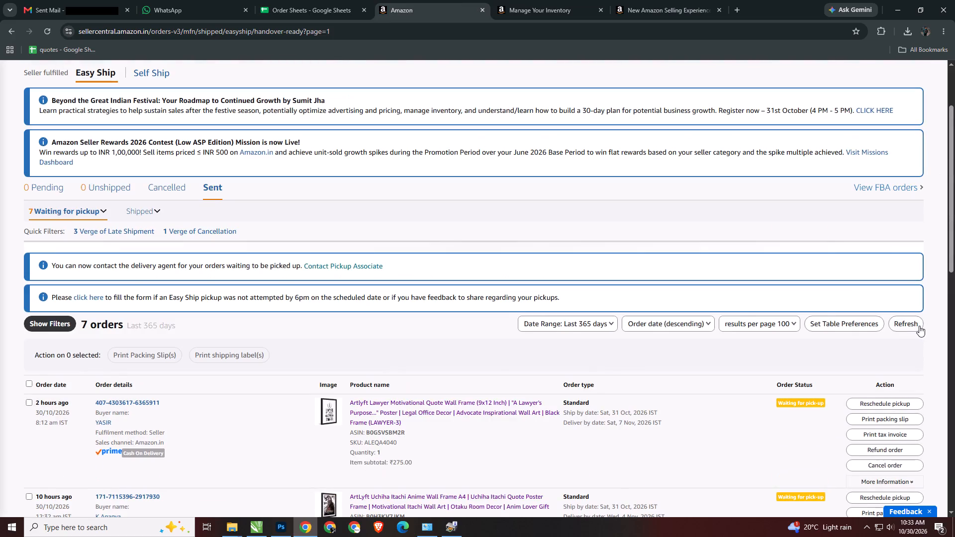
{"action": "left_click", "coordinate": [919, 325]}
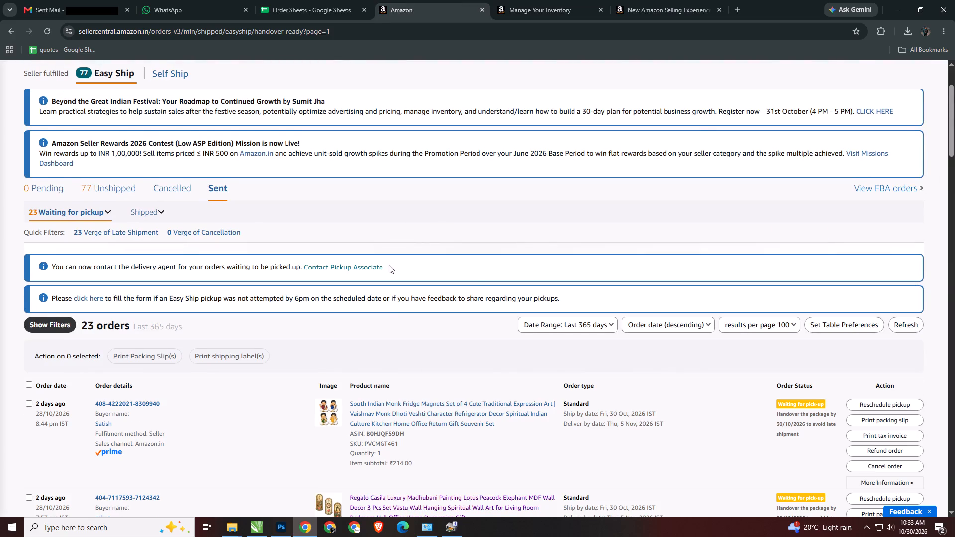
{"action": "scroll", "coordinate": [481, 291], "scroll_direction": "down", "scroll_amount": 11}
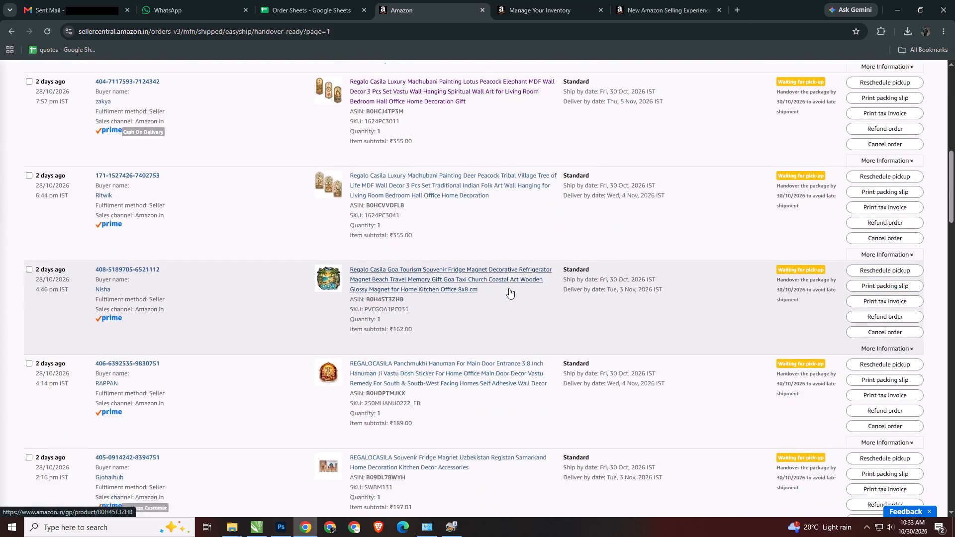
{"action": "scroll", "coordinate": [509, 288], "scroll_direction": "down", "scroll_amount": 20}
{"action": "scroll", "coordinate": [509, 288], "scroll_direction": "down", "scroll_amount": 17}
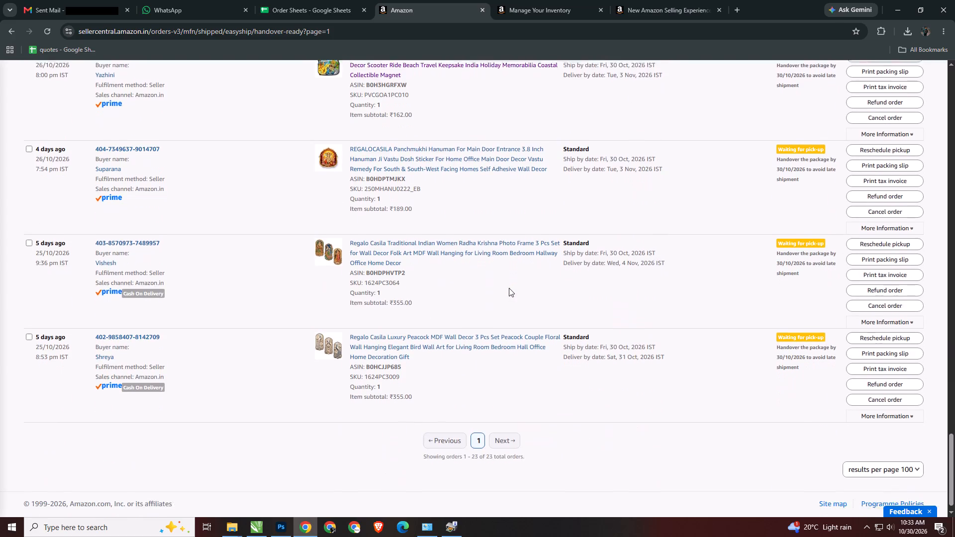
{"action": "scroll", "coordinate": [509, 288], "scroll_direction": "down", "scroll_amount": 4}
{"action": "scroll", "coordinate": [509, 288], "scroll_direction": "up", "scroll_amount": 3}
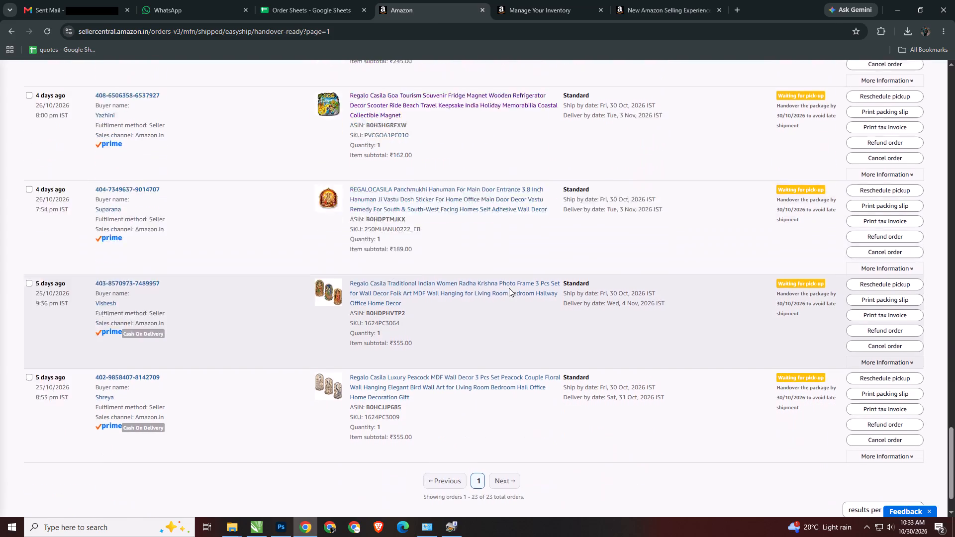
{"action": "scroll", "coordinate": [509, 288], "scroll_direction": "up", "scroll_amount": 20}
{"action": "scroll", "coordinate": [509, 288], "scroll_direction": "up", "scroll_amount": 13}
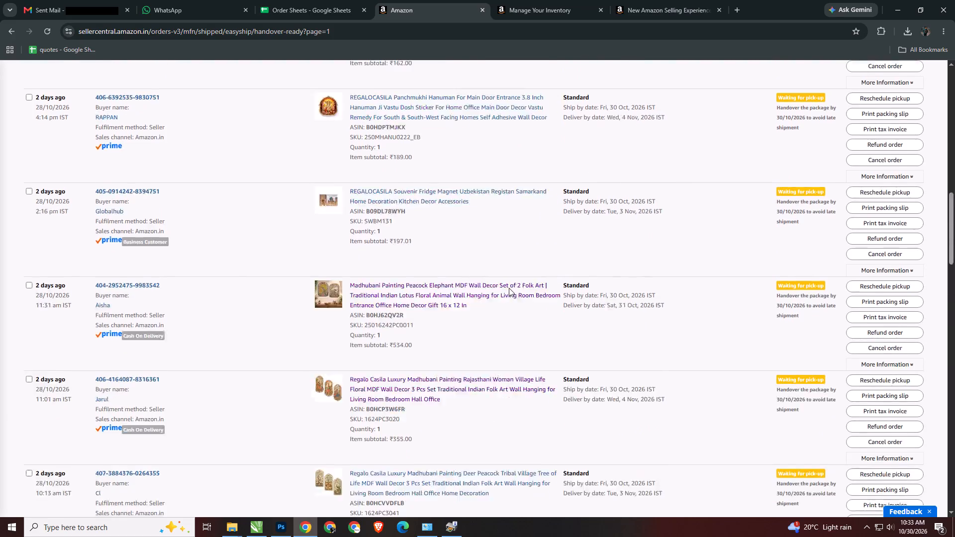
{"action": "scroll", "coordinate": [509, 288], "scroll_direction": "up", "scroll_amount": 20}
{"action": "scroll", "coordinate": [509, 288], "scroll_direction": "up", "scroll_amount": 13}
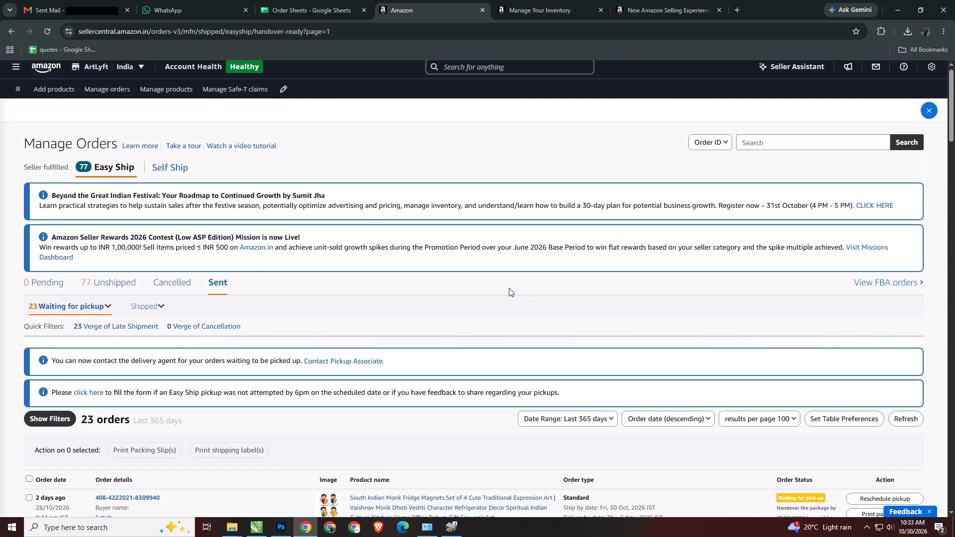
{"action": "scroll", "coordinate": [509, 288], "scroll_direction": "up", "scroll_amount": 8}
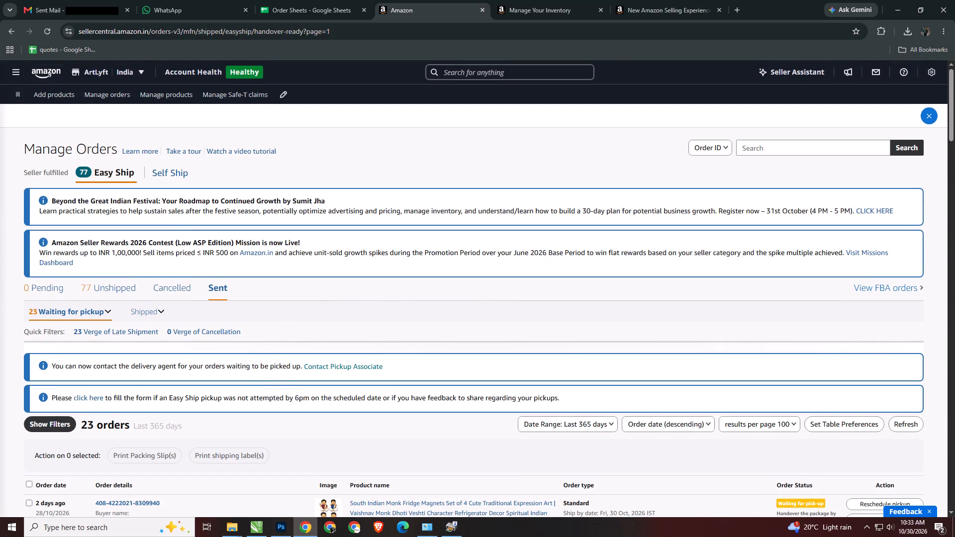
Look through Regalocasila's unshipped Easy Ship orders to examine their products, SKUs and ship-by dates.
{"action": "left_click", "coordinate": [103, 289]}
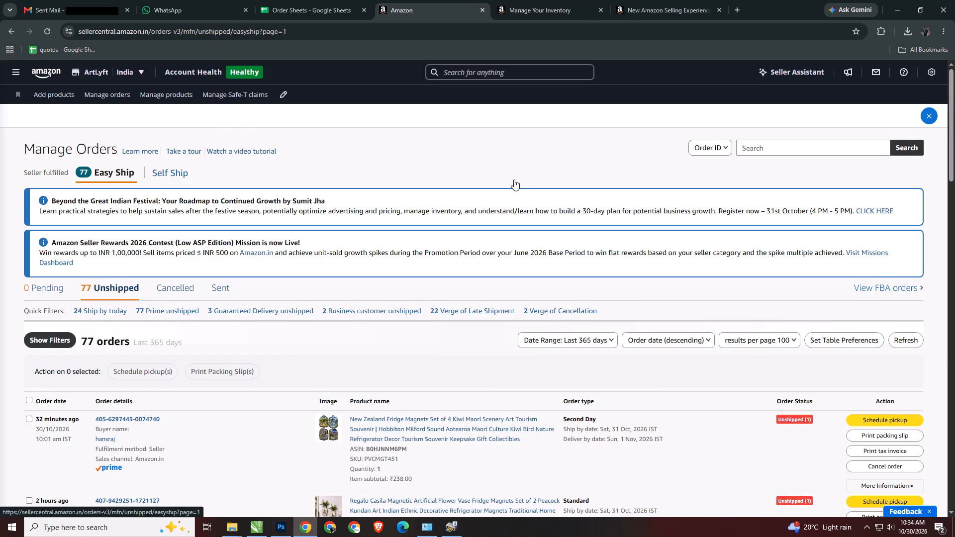
{"action": "scroll", "coordinate": [568, 183], "scroll_direction": "down", "scroll_amount": 2}
{"action": "right_click", "coordinate": [655, 71]}
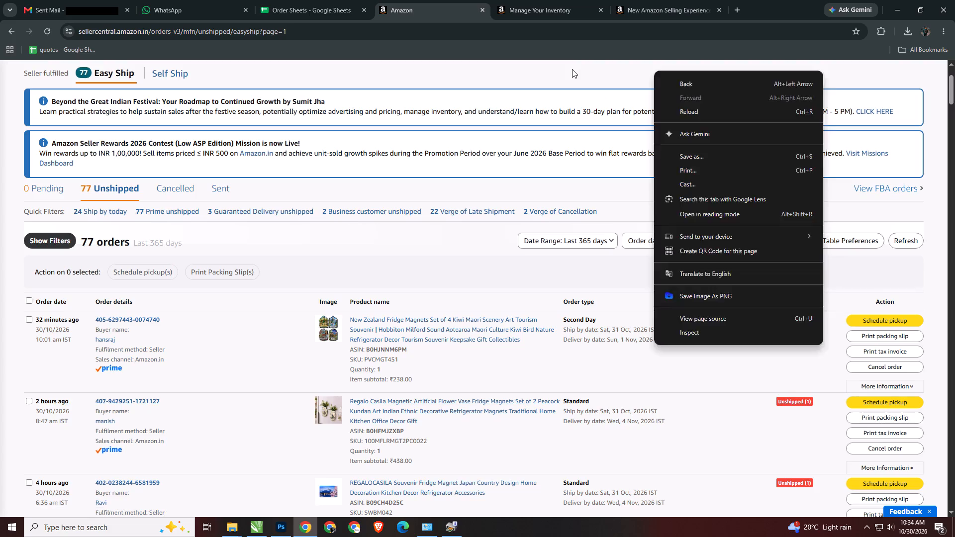
{"action": "left_click", "coordinate": [572, 69]}
{"action": "scroll", "coordinate": [646, 147], "scroll_direction": "down", "scroll_amount": 9}
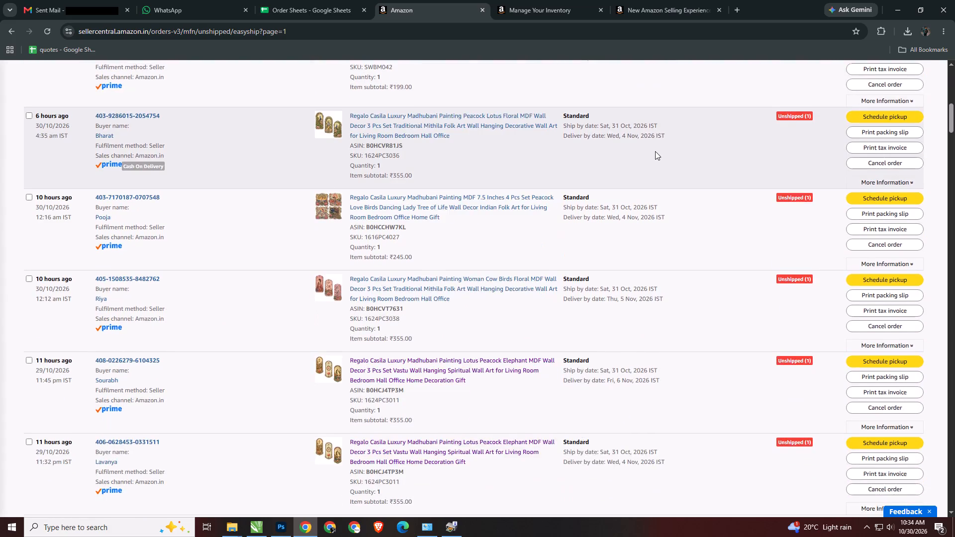
{"action": "scroll", "coordinate": [655, 151], "scroll_direction": "down", "scroll_amount": 8}
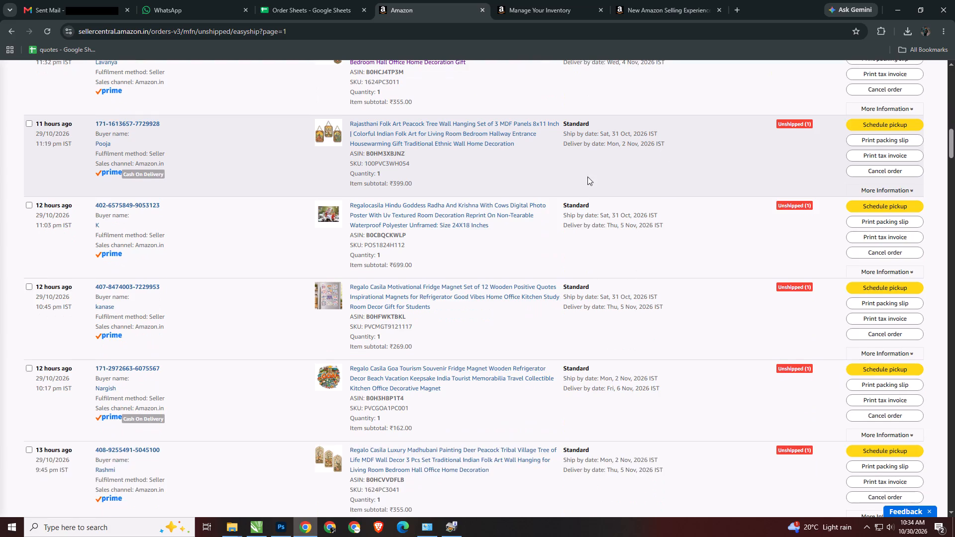
{"action": "scroll", "coordinate": [552, 209], "scroll_direction": "down", "scroll_amount": 14}
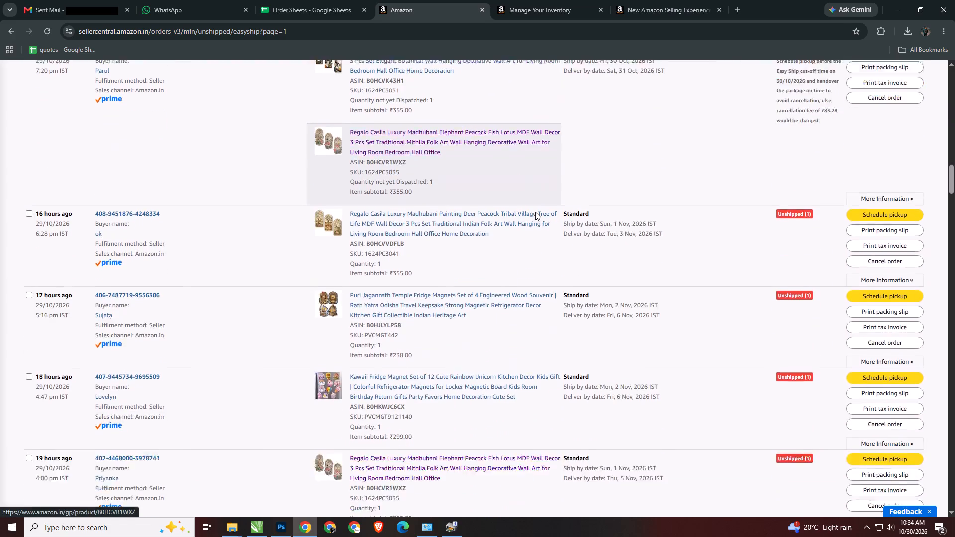
{"action": "scroll", "coordinate": [535, 212], "scroll_direction": "down", "scroll_amount": 8}
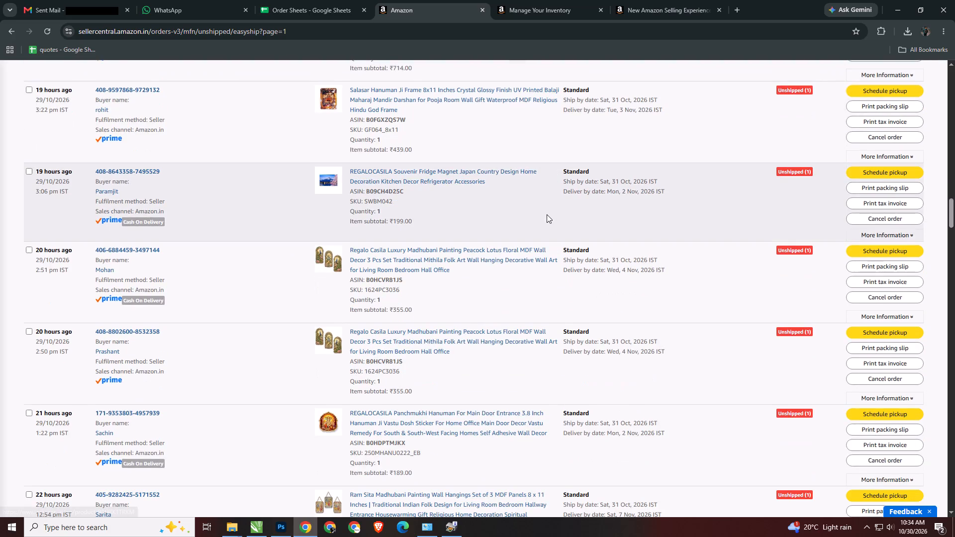
{"action": "scroll", "coordinate": [547, 214], "scroll_direction": "down", "scroll_amount": 6}
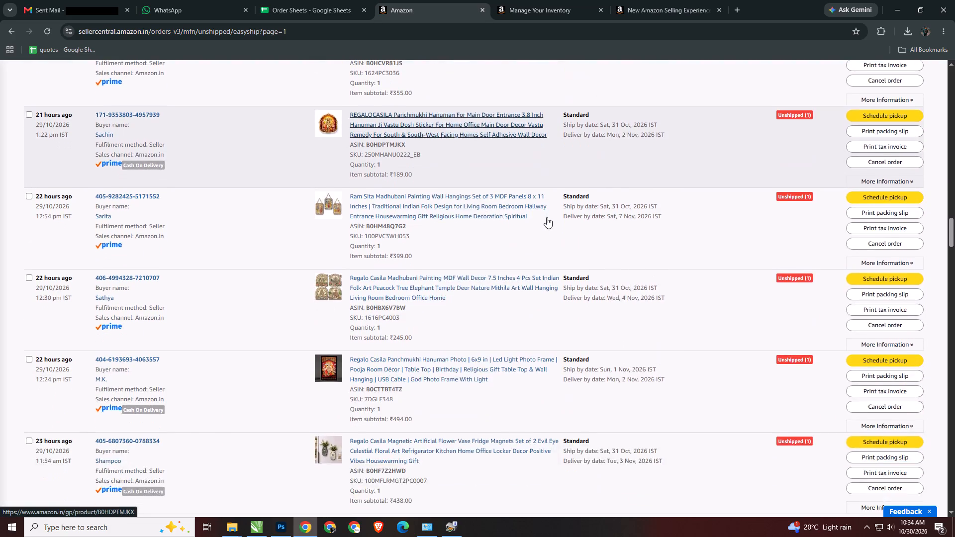
{"action": "scroll", "coordinate": [547, 217], "scroll_direction": "down", "scroll_amount": 14}
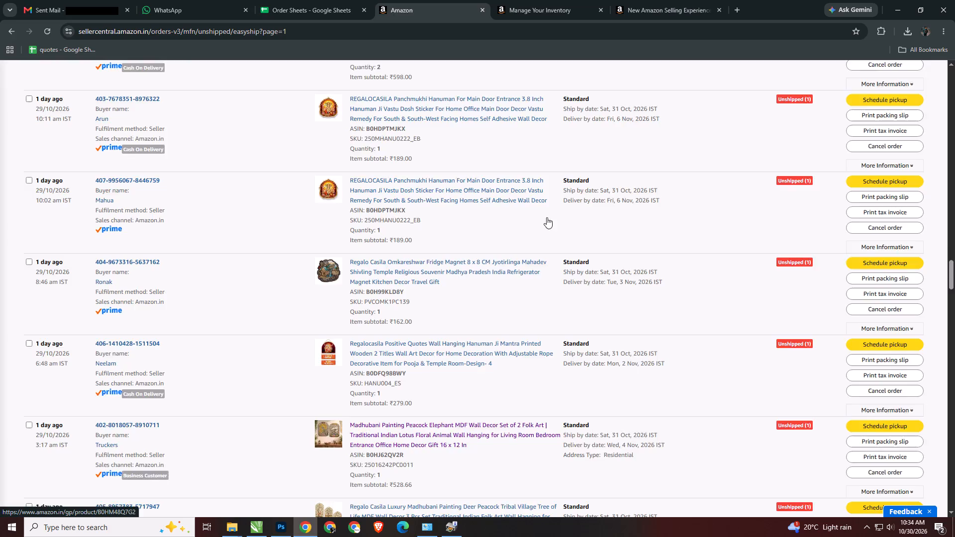
{"action": "scroll", "coordinate": [547, 217], "scroll_direction": "down", "scroll_amount": 11}
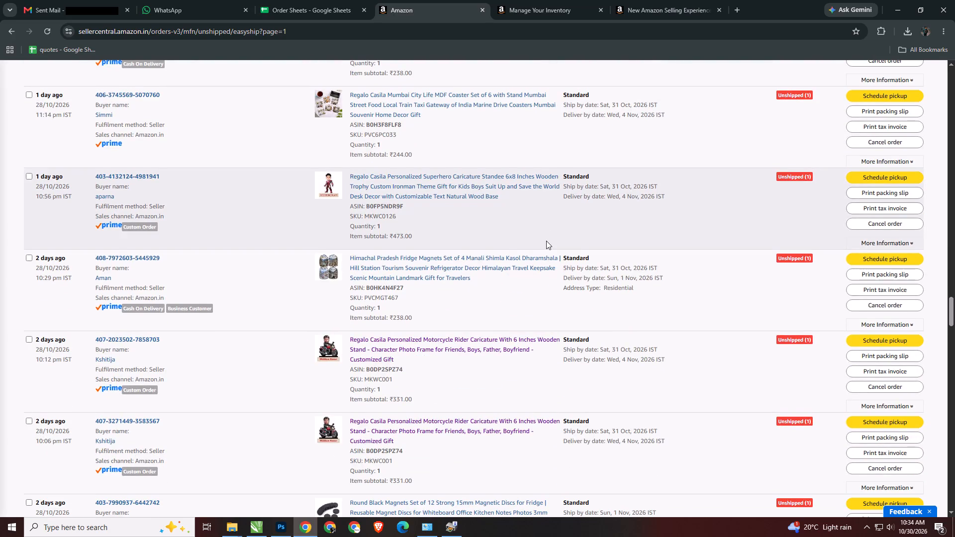
{"action": "scroll", "coordinate": [513, 244], "scroll_direction": "up", "scroll_amount": 20}
{"action": "scroll", "coordinate": [513, 244], "scroll_direction": "up", "scroll_amount": 4}
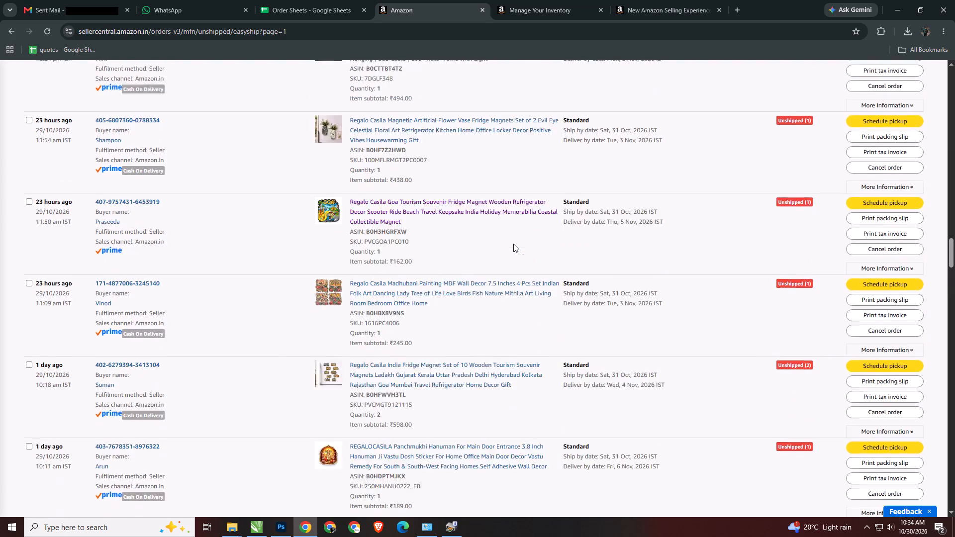
{"action": "scroll", "coordinate": [513, 244], "scroll_direction": "up", "scroll_amount": 20}
{"action": "scroll", "coordinate": [513, 244], "scroll_direction": "up", "scroll_amount": 20}
{"action": "scroll", "coordinate": [513, 244], "scroll_direction": "up", "scroll_amount": 12}
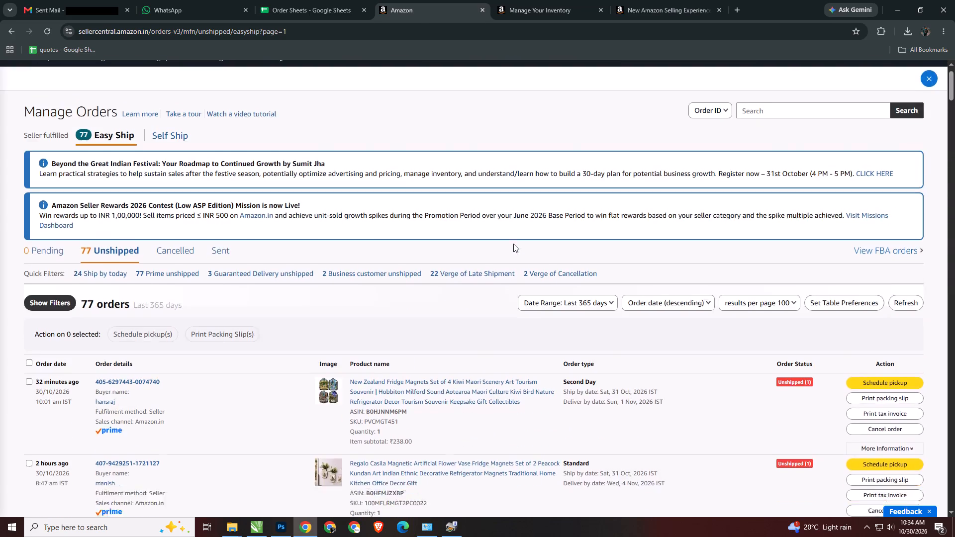
{"action": "scroll", "coordinate": [513, 244], "scroll_direction": "up", "scroll_amount": 6}
Open the first 30-10-2026 order from its linked ID in the order sheet and expand its full customisation details.
{"action": "left_click", "coordinate": [324, 0]}
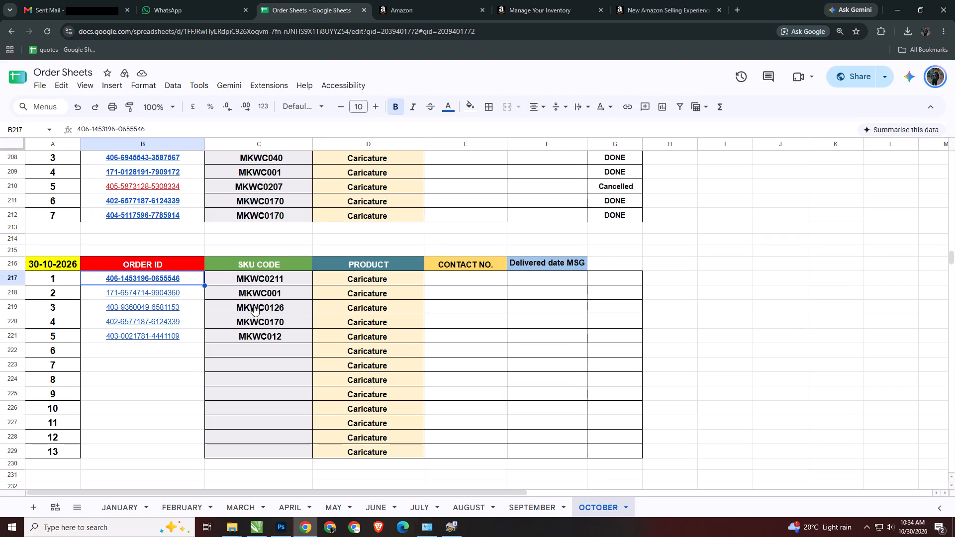
{"action": "key", "text": "ctrl+c"}
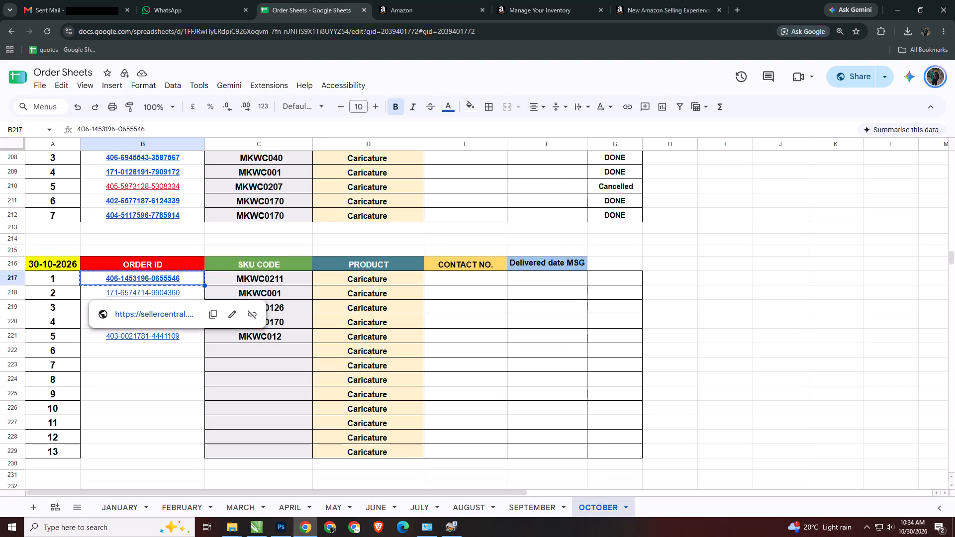
{"action": "key", "text": "ctrl+v"}
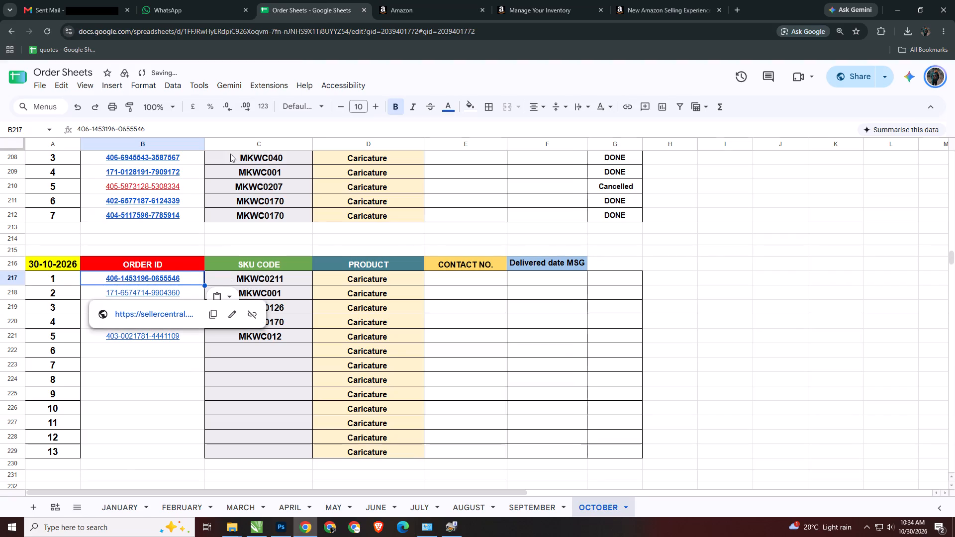
{"action": "left_click", "coordinate": [415, 0]}
{"action": "left_click", "coordinate": [320, 8]}
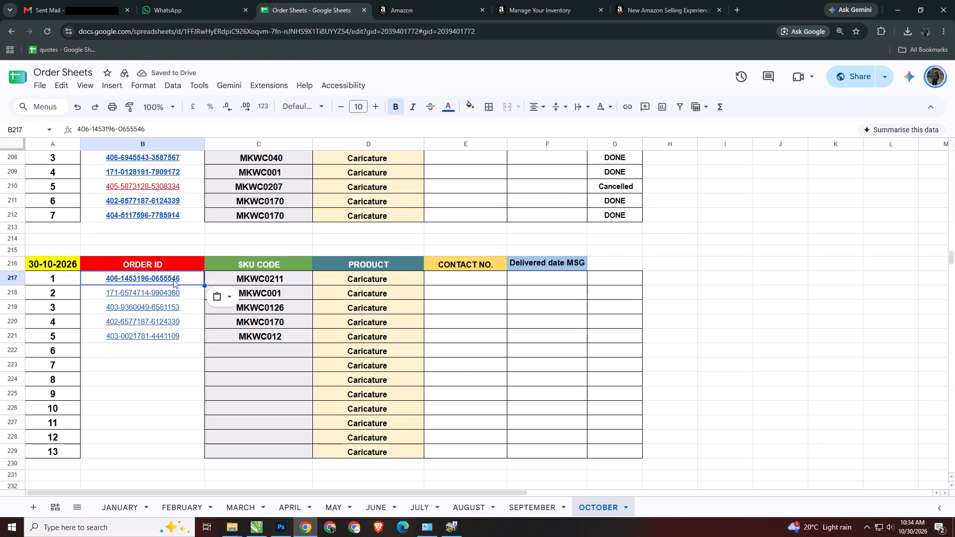
{"action": "left_click", "coordinate": [176, 277]}
{"action": "left_click", "coordinate": [172, 299]}
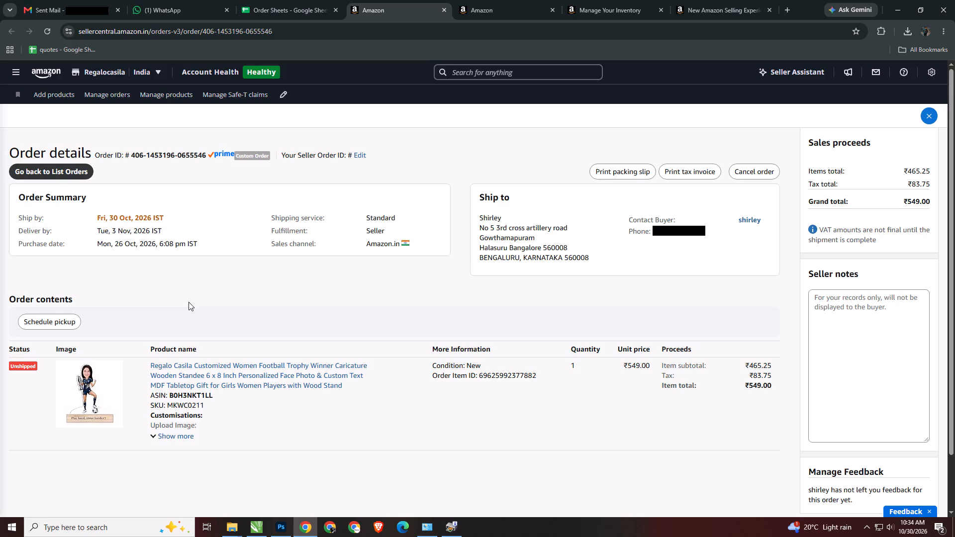
{"action": "left_click", "coordinate": [177, 437]}
Clear away the open windows to reach the folder shortcuts on the desktop.
{"action": "key", "text": "alt+Tab"}
{"action": "key", "text": "alt+Tab"}
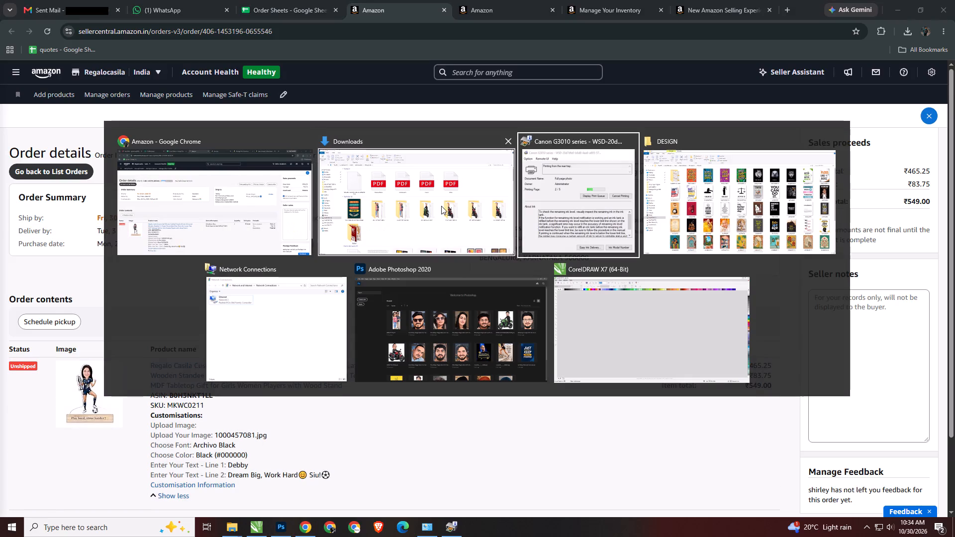
{"action": "key", "text": "alt+Tab"}
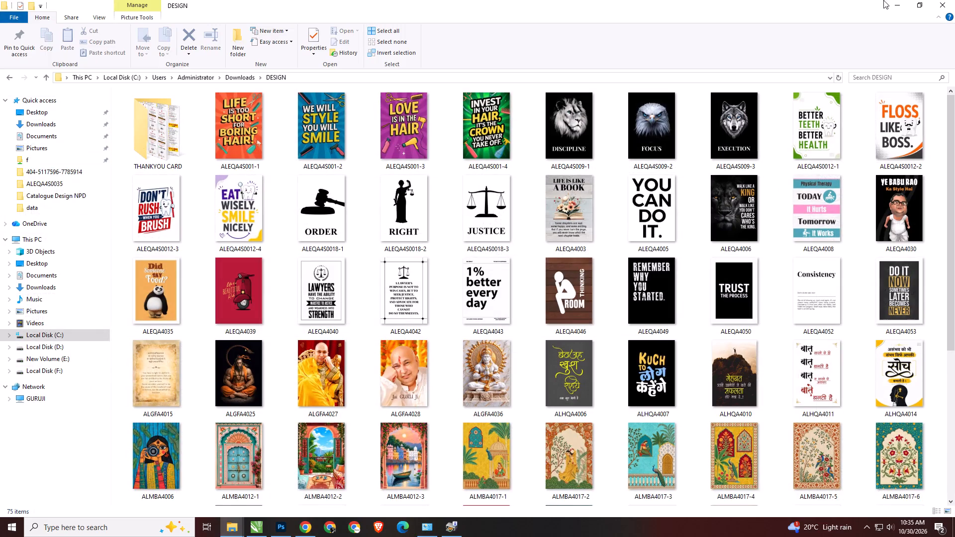
{"action": "left_click", "coordinate": [895, 4]}
{"action": "triple_click", "coordinate": [895, 4]}
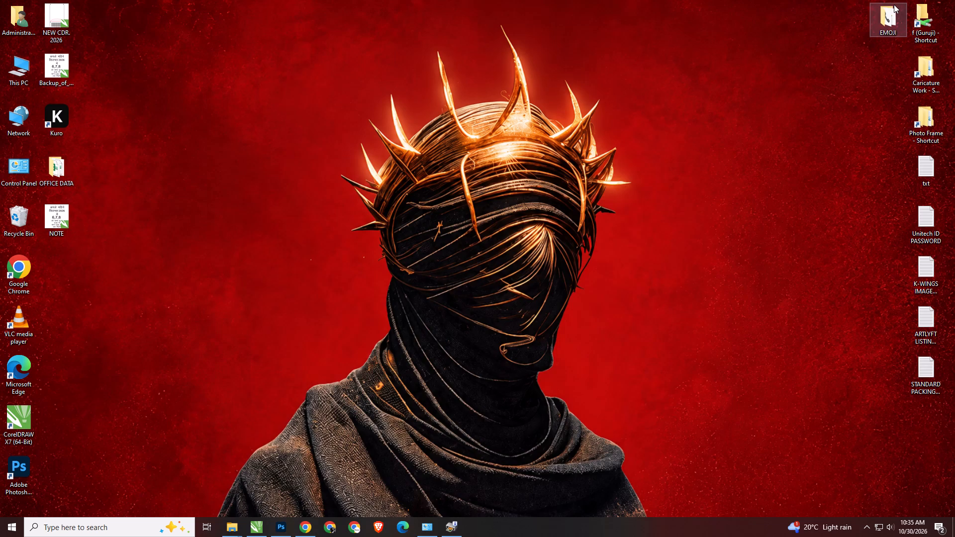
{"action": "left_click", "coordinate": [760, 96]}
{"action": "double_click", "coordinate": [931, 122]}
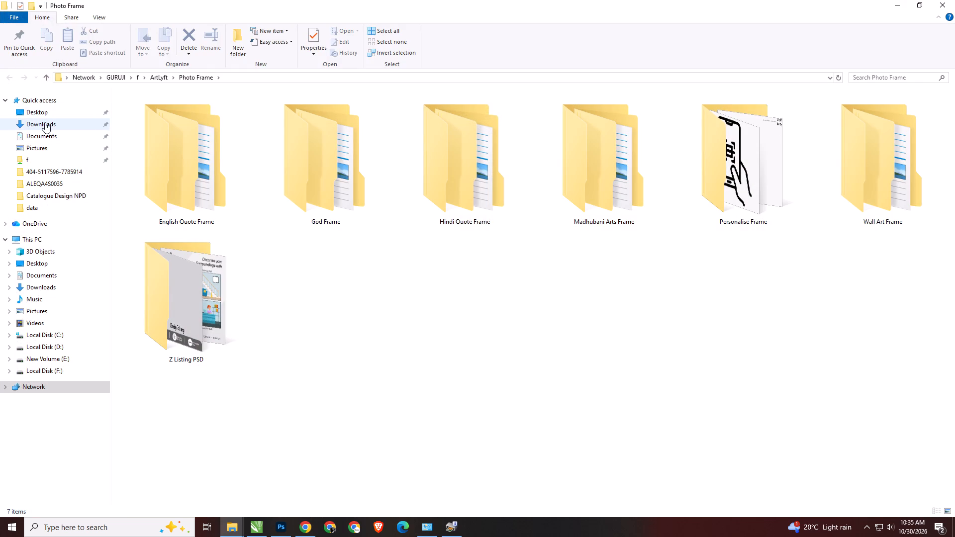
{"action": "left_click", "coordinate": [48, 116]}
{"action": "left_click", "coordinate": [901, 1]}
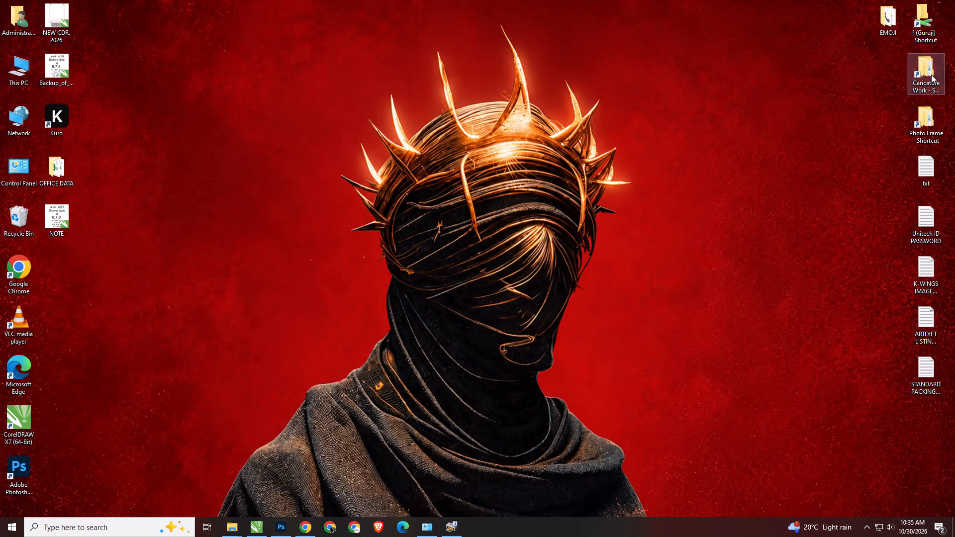
Open the MKWC0211 design folder inside the shared Caricature Work folder.
{"action": "double_click", "coordinate": [931, 75]}
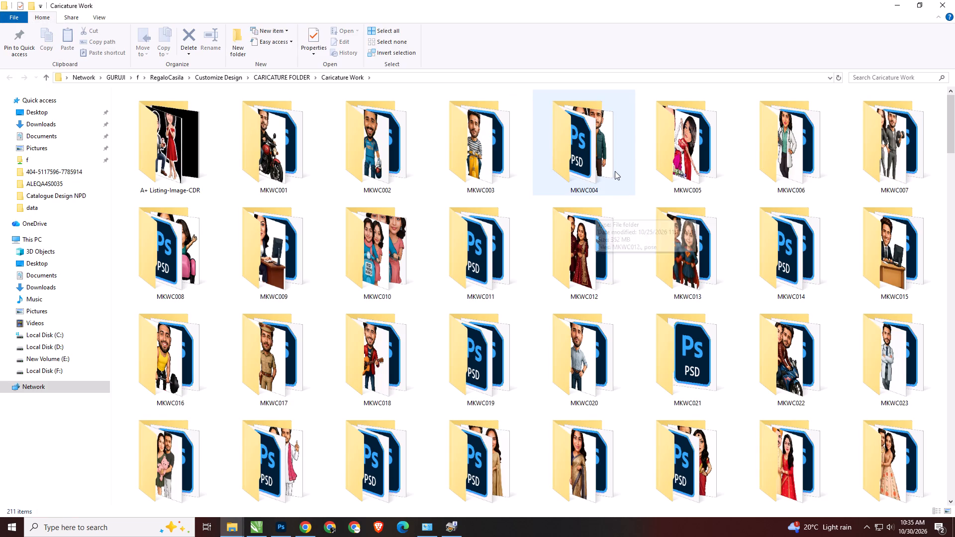
{"action": "scroll", "coordinate": [479, 261], "scroll_direction": "down", "scroll_amount": 4}
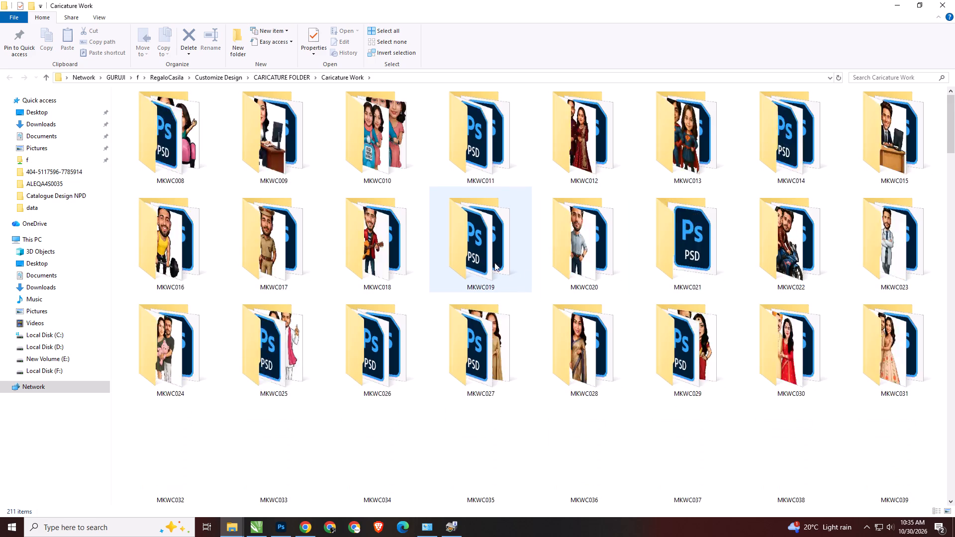
{"action": "scroll", "coordinate": [526, 270], "scroll_direction": "down", "scroll_amount": 7}
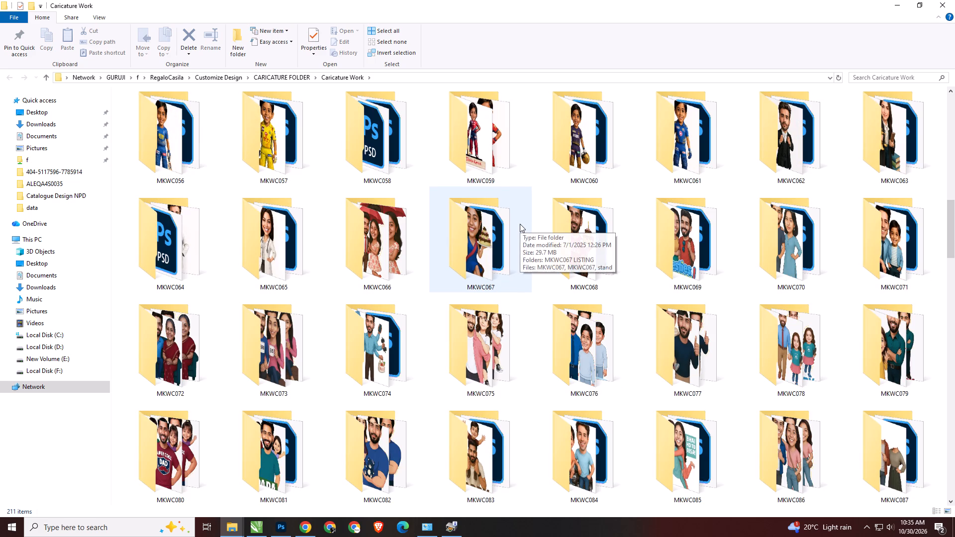
{"action": "scroll", "coordinate": [649, 311], "scroll_direction": "down", "scroll_amount": 5}
{"action": "scroll", "coordinate": [626, 348], "scroll_direction": "down", "scroll_amount": 9}
{"action": "left_click", "coordinate": [729, 444]}
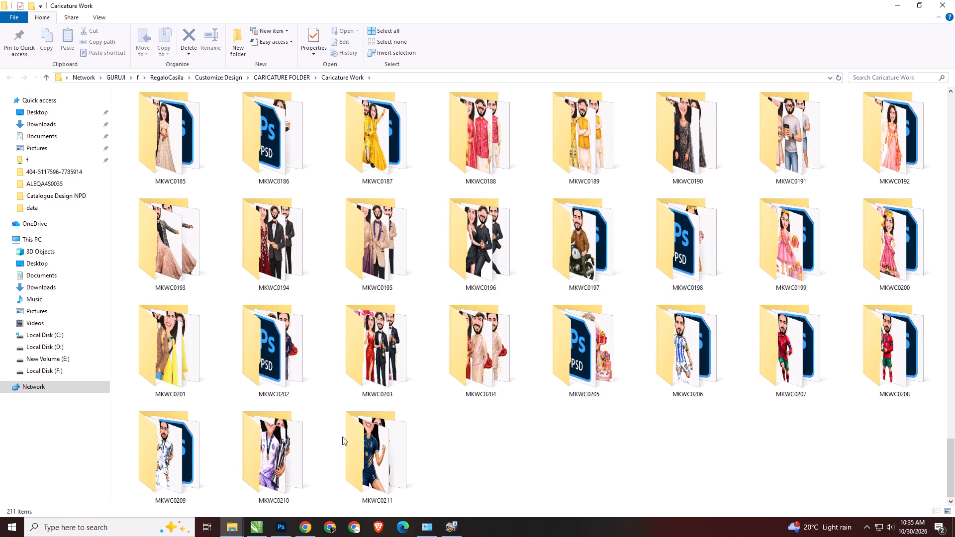
{"action": "double_click", "coordinate": [366, 442]}
Display the MKWC0211 folder's files as extra large icons.
{"action": "left_click", "coordinate": [362, 242]}
{"action": "right_click", "coordinate": [362, 242]}
{"action": "left_click_drag", "start_coordinate": [418, 248], "coordinate": [425, 248]}
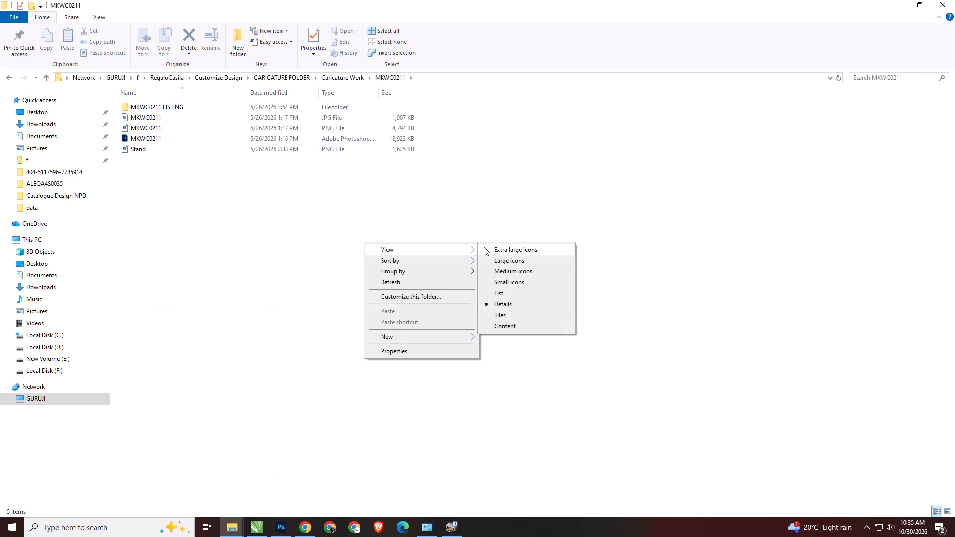
{"action": "left_click", "coordinate": [490, 247]}
{"action": "left_click", "coordinate": [467, 311]}
Open the MKWC0211 PSD template from its folder in Photoshop.
{"action": "left_click", "coordinate": [595, 179]}
{"action": "key", "text": "Return"}
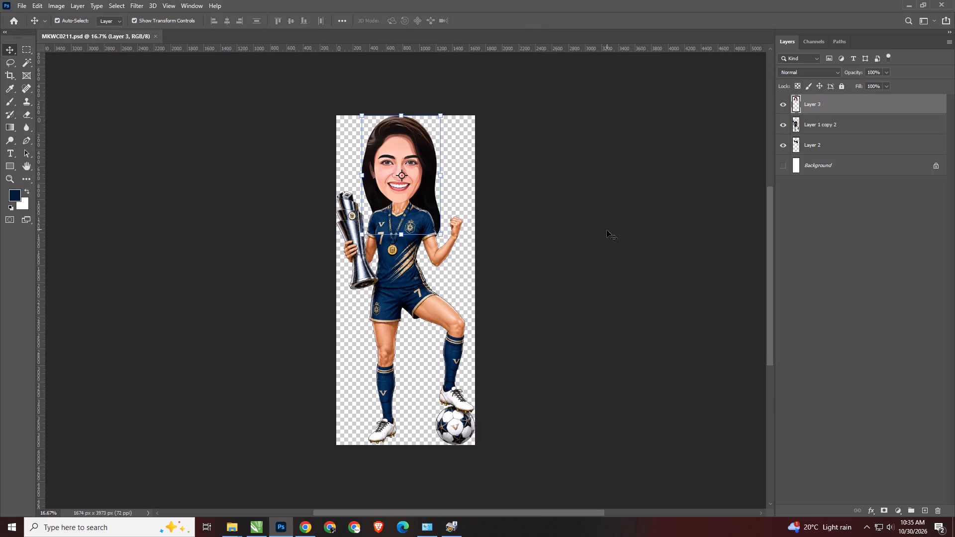
Examine the women's football caricature template up close, checking its head and body artwork.
{"action": "scroll", "coordinate": [401, 165], "scroll_direction": "up", "scroll_amount": 5}
{"action": "key", "text": "space"}
{"action": "key", "text": "space"}
{"action": "key", "text": "space"}
{"action": "key", "text": "space"}
{"action": "key", "text": "space"}
{"action": "key", "text": "space"}
{"action": "key", "text": "space"}
{"action": "key", "text": "space"}
{"action": "key", "text": "space"}
{"action": "left_click_drag", "start_coordinate": [402, 164], "coordinate": [402, 195]}
{"action": "scroll", "coordinate": [401, 247], "scroll_direction": "up", "scroll_amount": 9}
{"action": "key", "text": "space"}
{"action": "key", "text": "space"}
{"action": "key", "text": "space"}
{"action": "key", "text": "space"}
{"action": "key", "text": "space"}
{"action": "left_click_drag", "start_coordinate": [402, 248], "coordinate": [403, 268]}
{"action": "scroll", "coordinate": [403, 268], "scroll_direction": "down", "scroll_amount": 4}
{"action": "key", "text": "space"}
{"action": "key", "text": "space"}
{"action": "key", "text": "space"}
{"action": "key", "text": "space"}
{"action": "key", "text": "space"}
{"action": "key", "text": "space"}
{"action": "left_click_drag", "start_coordinate": [431, 254], "coordinate": [424, 257]}
{"action": "scroll", "coordinate": [423, 257], "scroll_direction": "down", "scroll_amount": 5}
{"action": "key", "text": "space"}
{"action": "left_click", "coordinate": [421, 250]}
{"action": "scroll", "coordinate": [403, 208], "scroll_direction": "up", "scroll_amount": 2}
{"action": "key", "text": "space"}
{"action": "left_click", "coordinate": [403, 185]}
Return to the Regalocasila order in Chrome, open its customisation information and download the customisation zip file.
{"action": "key", "text": "alt+Tab"}
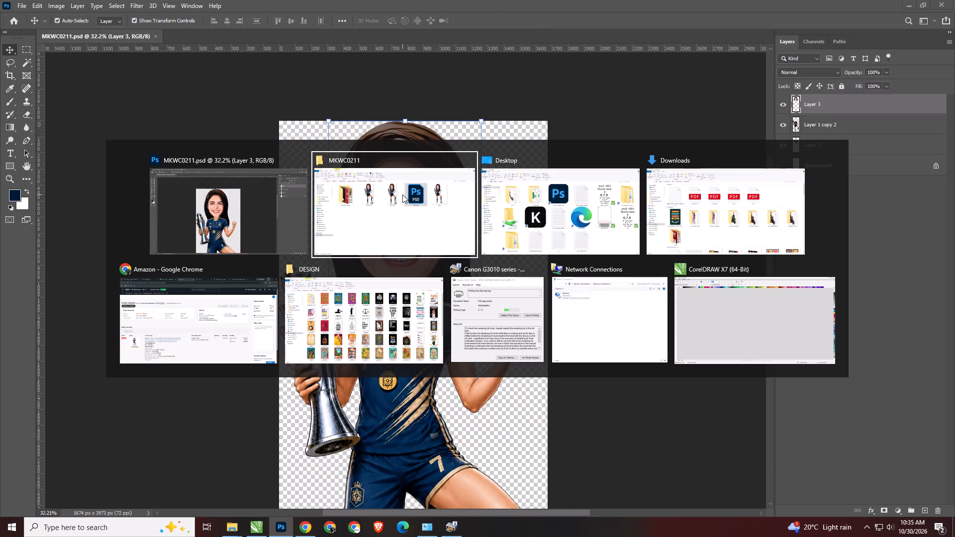
{"action": "key", "text": "alt+Tab"}
{"action": "key", "text": "alt+Tab"}
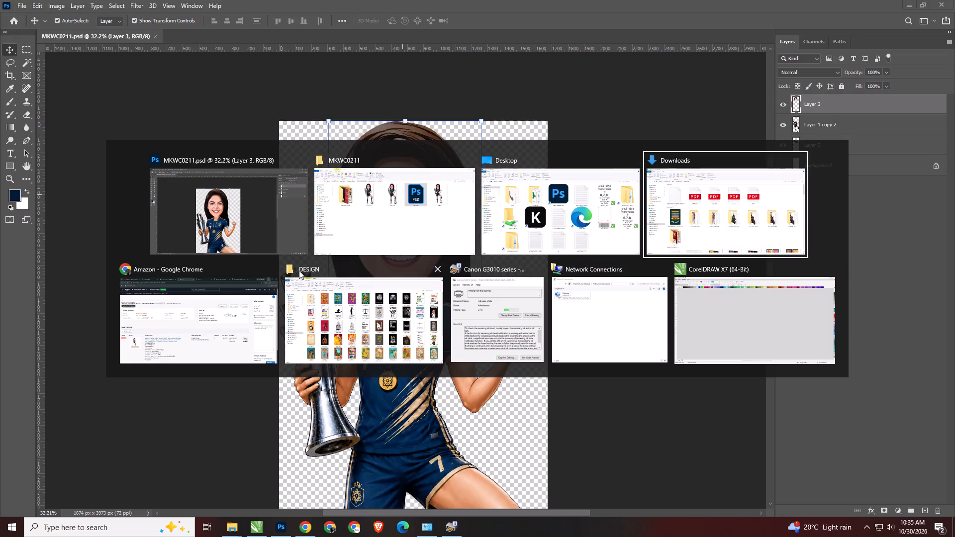
{"action": "left_click", "coordinate": [242, 327], "text": "alt"}
{"action": "scroll", "coordinate": [227, 406], "scroll_direction": "down", "scroll_amount": 4}
{"action": "left_click", "coordinate": [221, 398]}
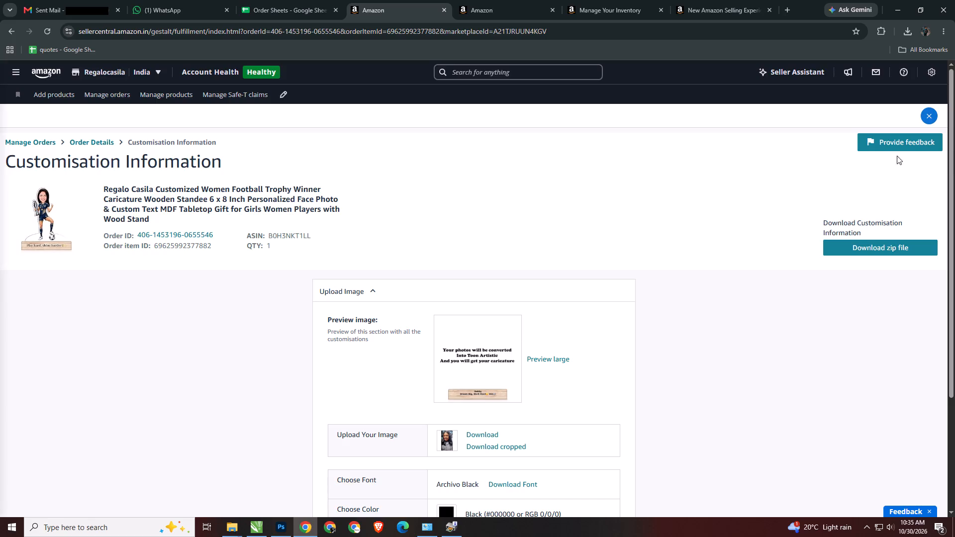
{"action": "left_click", "coordinate": [868, 254]}
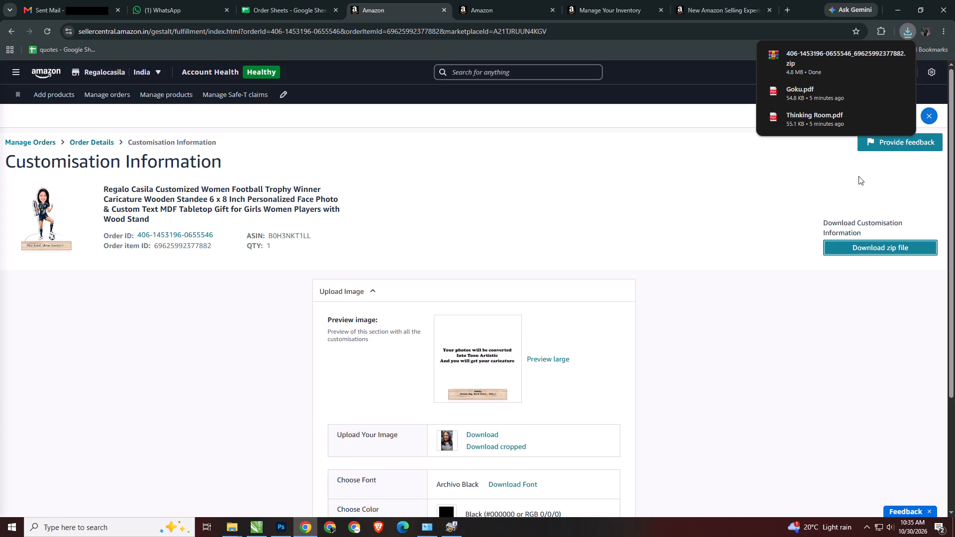
{"action": "left_click", "coordinate": [881, 57]}
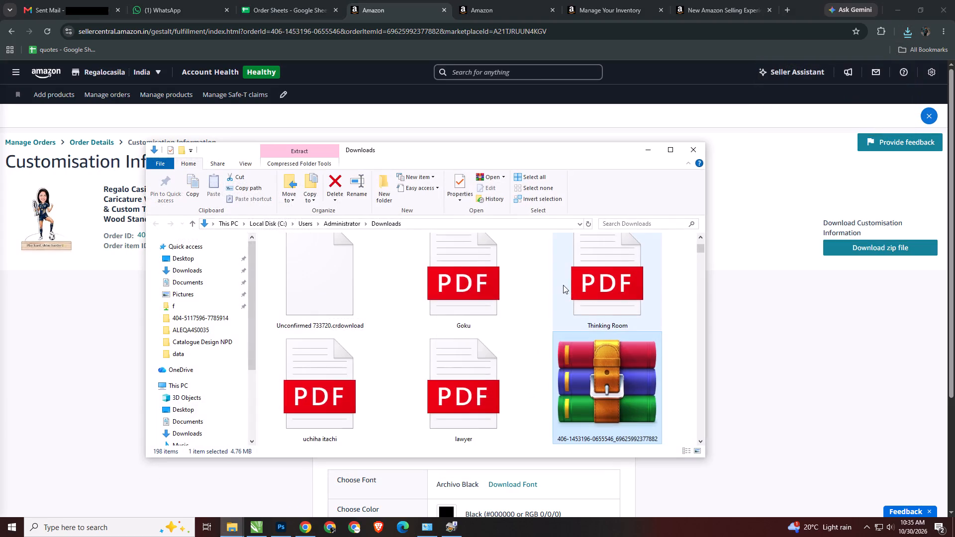
{"action": "key", "text": "F2"}
{"action": "key", "text": "ctrl+v"}
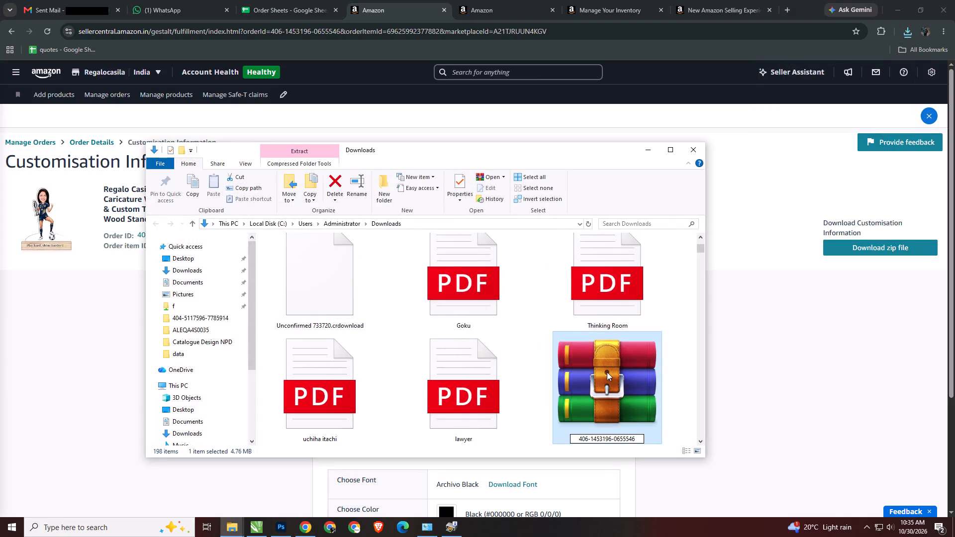
Extract the renamed order archive into its own folder of the same name in Downloads.
{"action": "right_click", "coordinate": [607, 372]}
{"action": "left_click", "coordinate": [629, 171]}
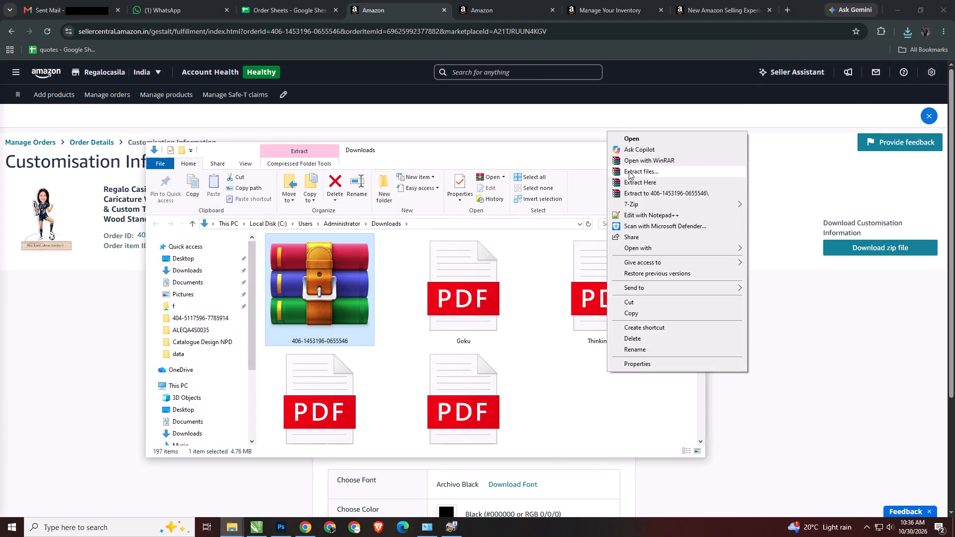
{"action": "key", "text": "Return"}
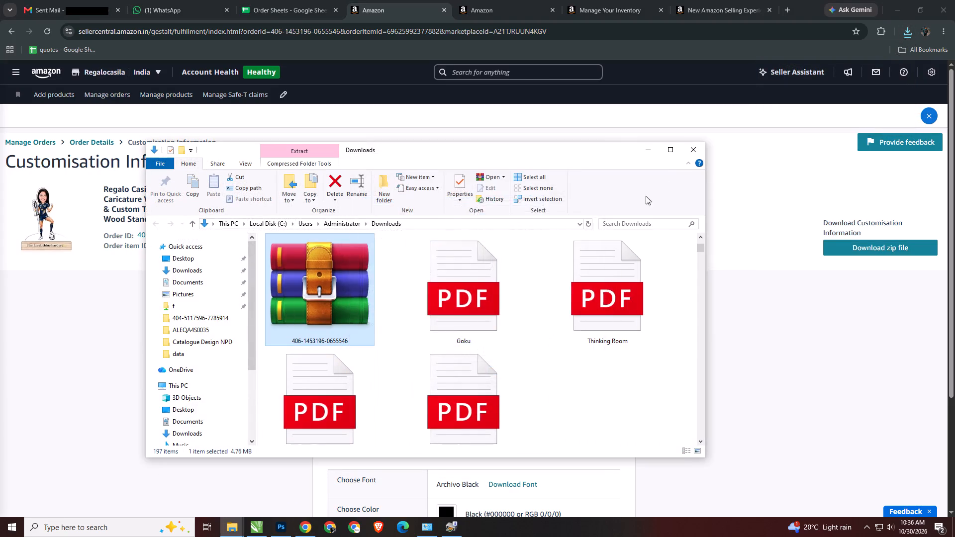
Maximise the Downloads window and delete the order's zip archive, keeping the extracted folder.
{"action": "left_click", "coordinate": [668, 149]}
{"action": "left_click", "coordinate": [195, 137]}
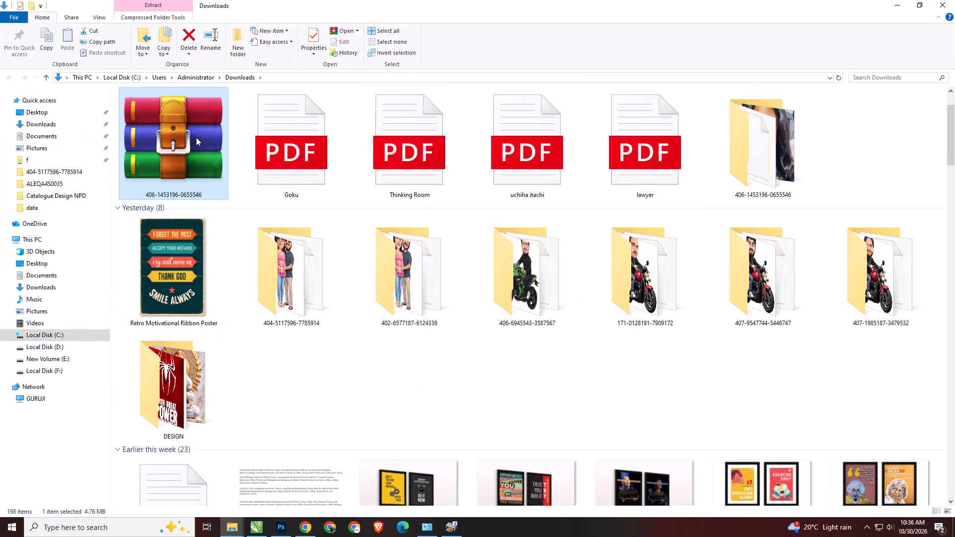
{"action": "key", "text": "Delete"}
{"action": "left_click", "coordinate": [653, 145]}
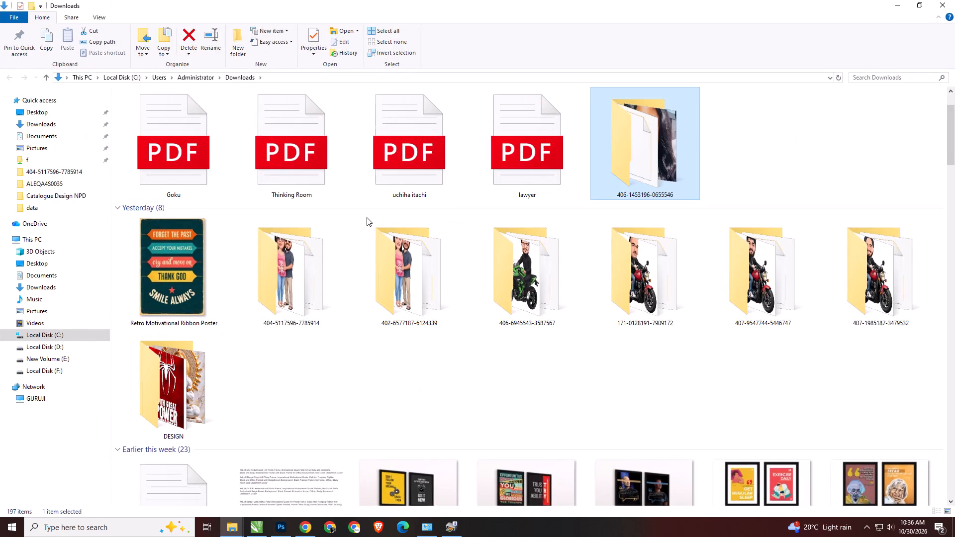
{"action": "left_click", "coordinate": [656, 132]}
{"action": "left_click", "coordinate": [659, 129]}
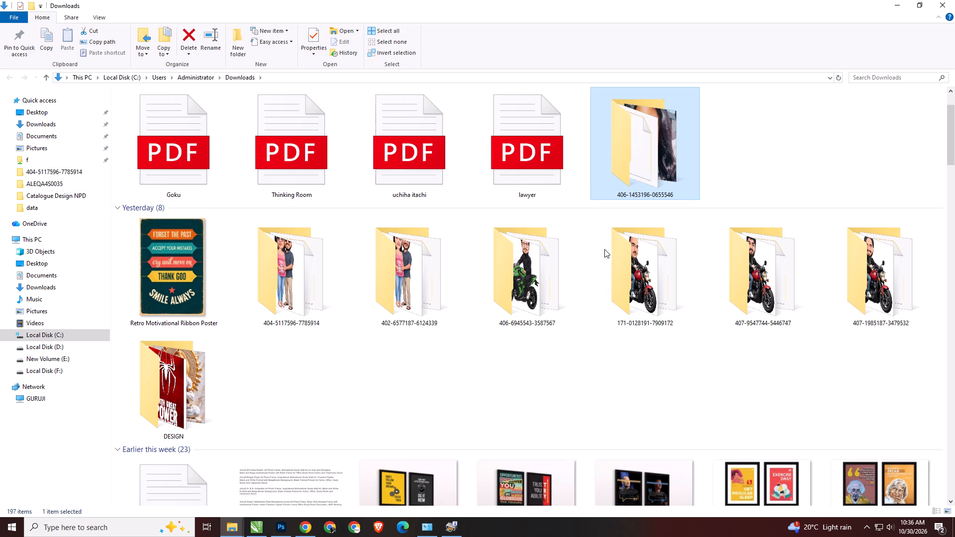
Open the extracted order folder in Downloads and display its files as extra large thumbnails.
{"action": "left_click", "coordinate": [774, 120]}
{"action": "double_click", "coordinate": [653, 137]}
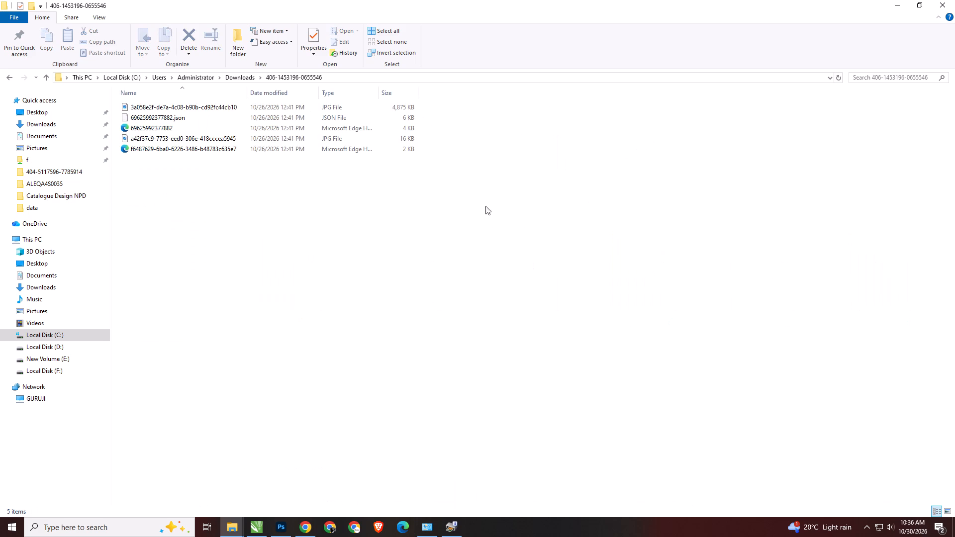
{"action": "left_click", "coordinate": [480, 207]}
{"action": "right_click", "coordinate": [480, 207]}
{"action": "left_click_drag", "start_coordinate": [511, 207], "coordinate": [518, 210]}
{"action": "left_click_drag", "start_coordinate": [539, 212], "coordinate": [551, 212]}
{"action": "left_click", "coordinate": [610, 210]}
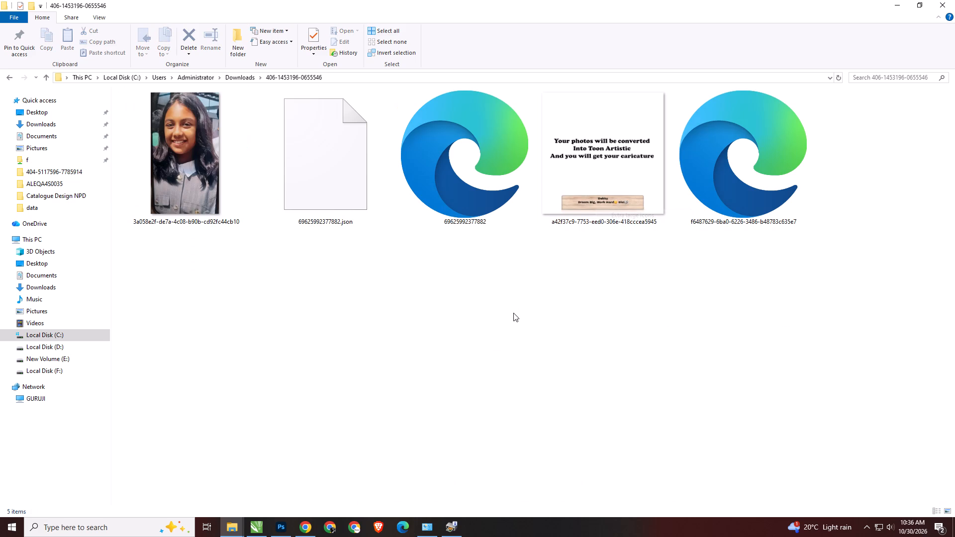